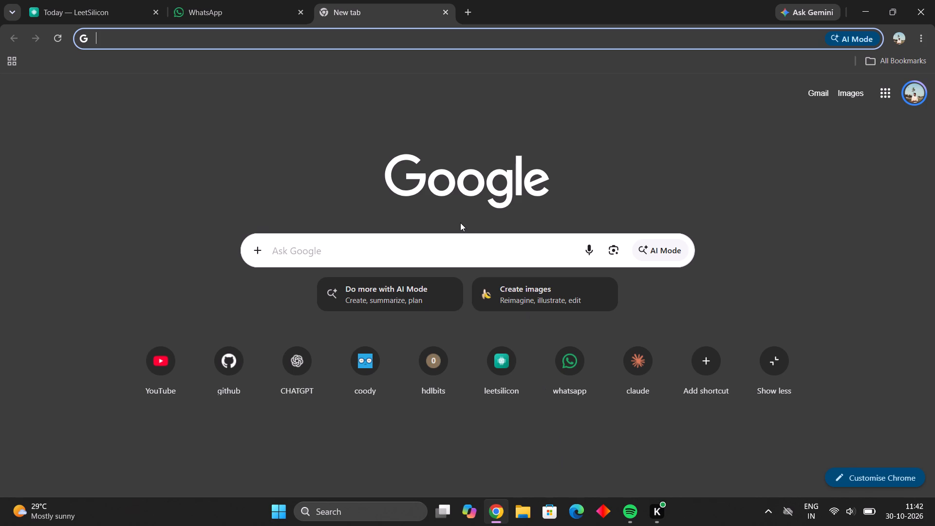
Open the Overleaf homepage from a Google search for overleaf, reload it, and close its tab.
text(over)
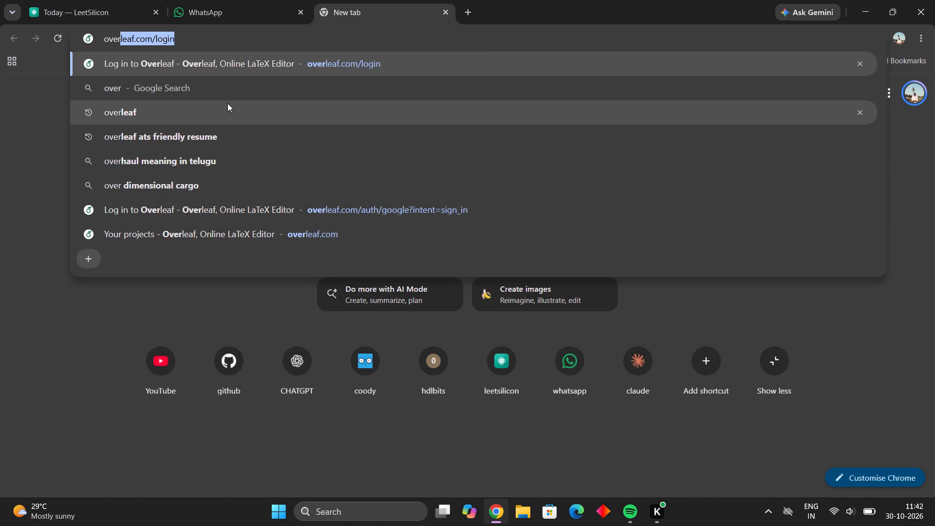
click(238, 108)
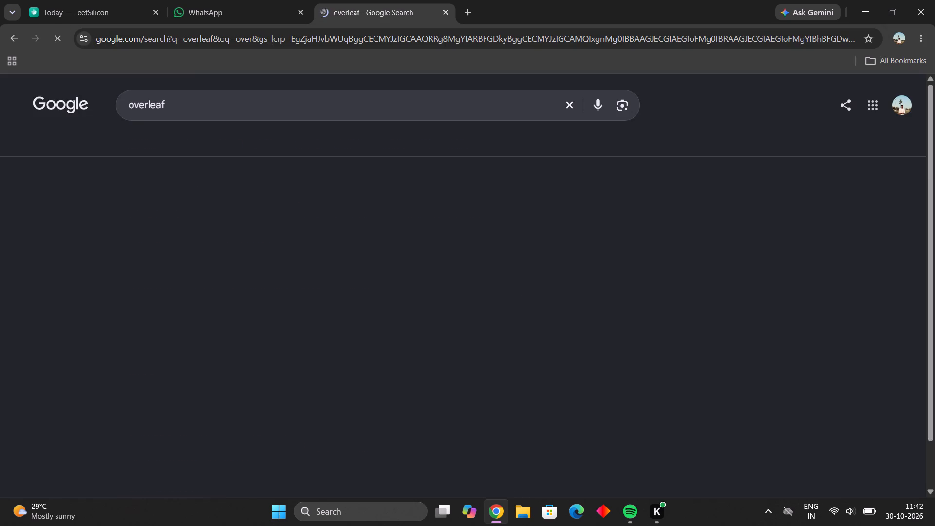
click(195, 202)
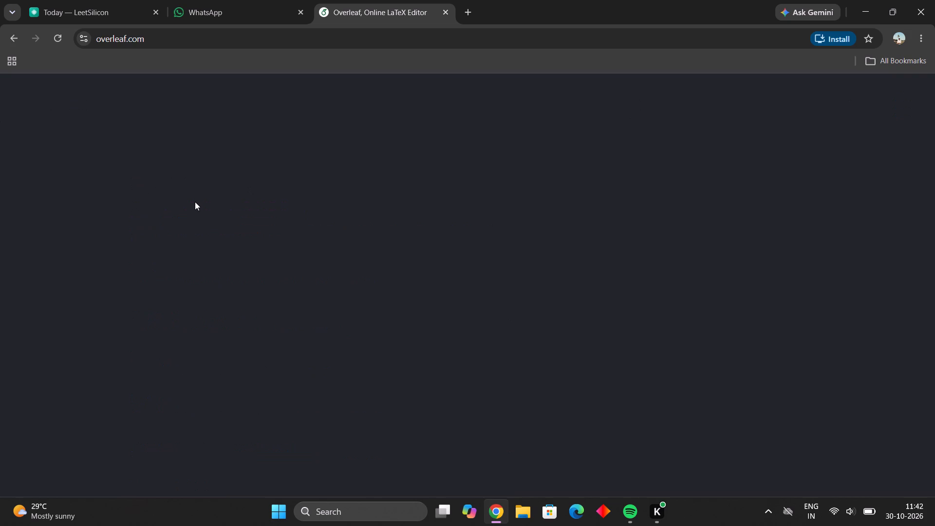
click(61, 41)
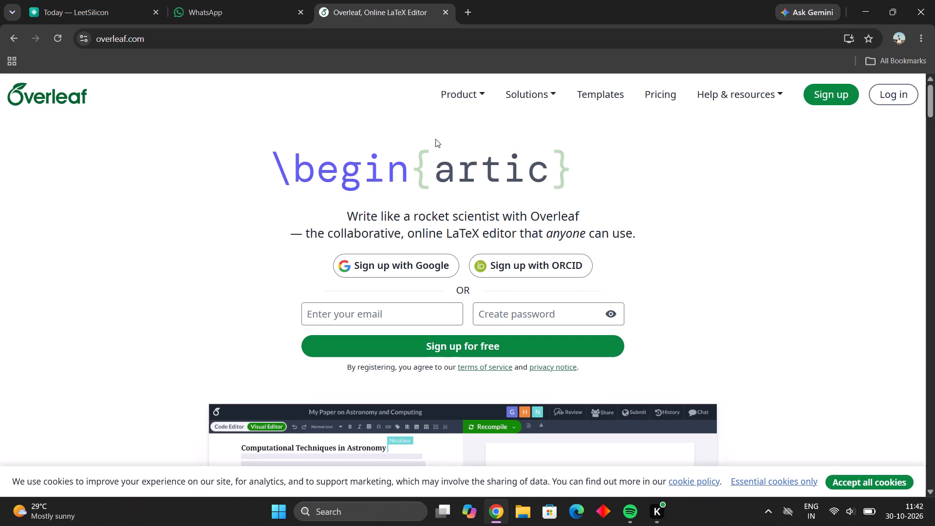
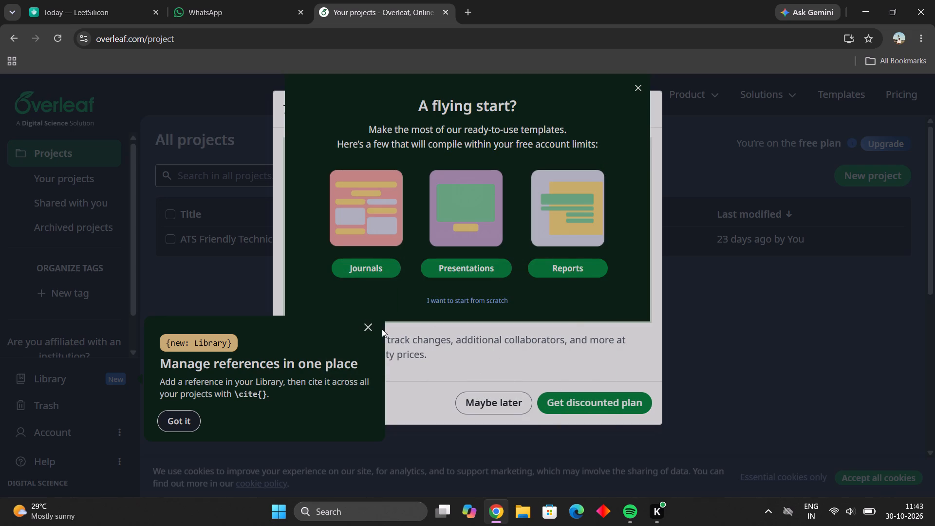
Dismiss the Library announcement, the templates offer and the discounted plan offer covering the projects list.
click(368, 325)
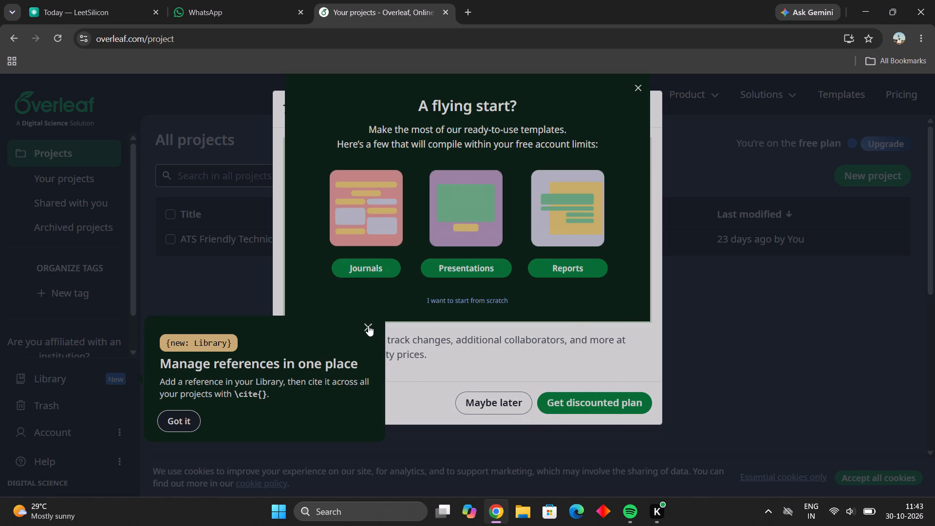
click(368, 325)
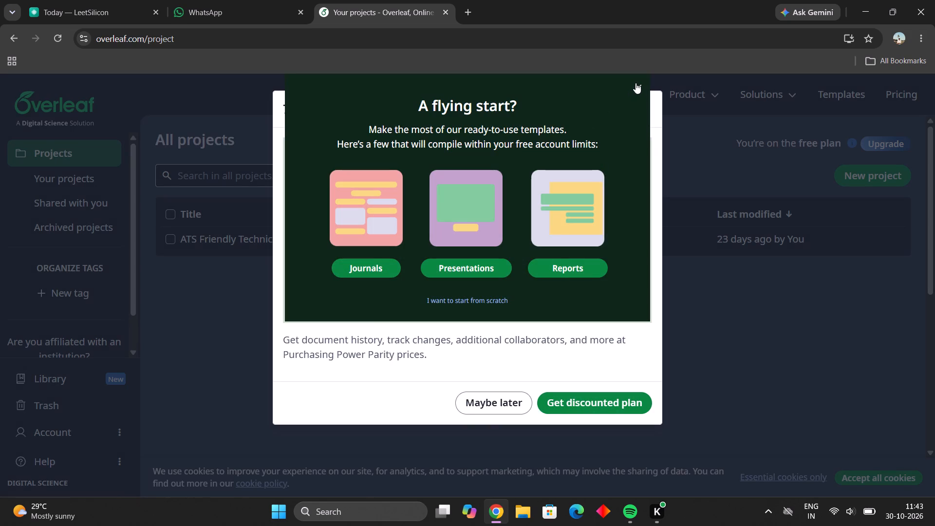
click(636, 83)
click(501, 400)
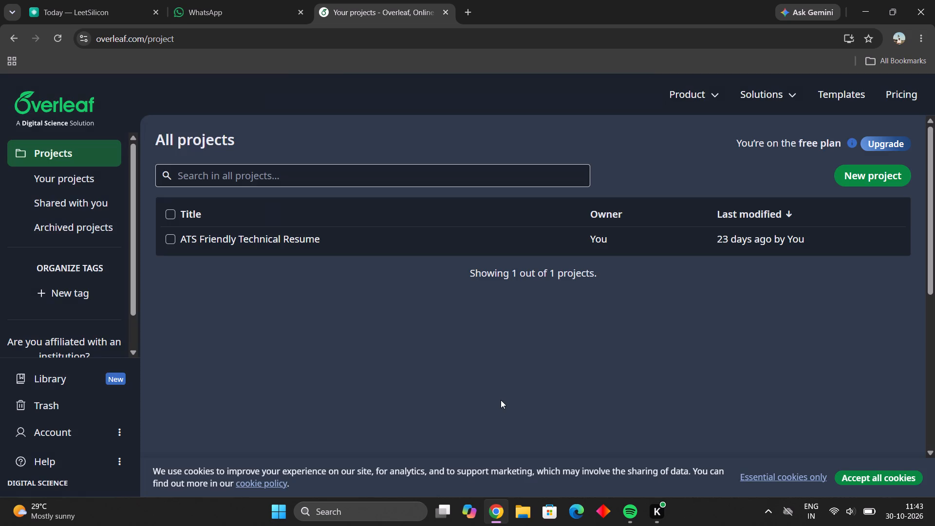
Open the ATS Friendly Technical Resume project and dismiss the tip about document errors.
click(356, 242)
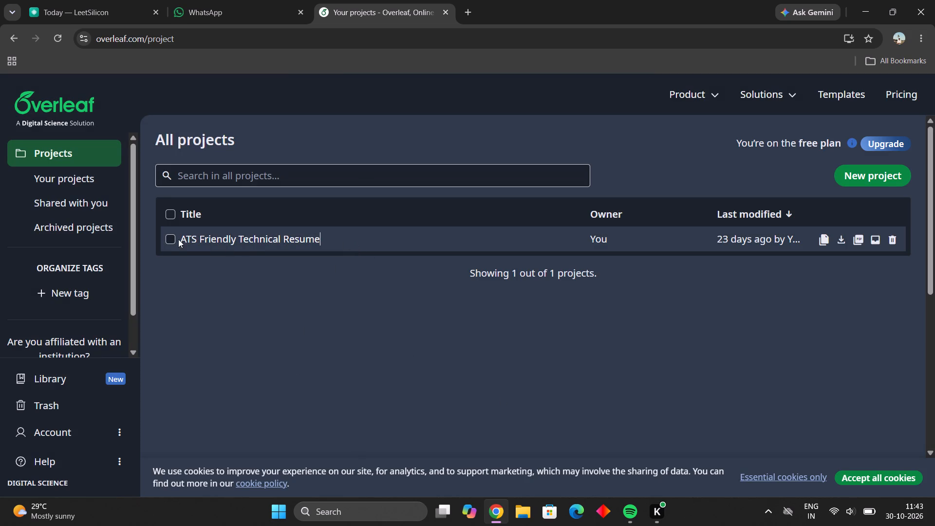
double_click(187, 241)
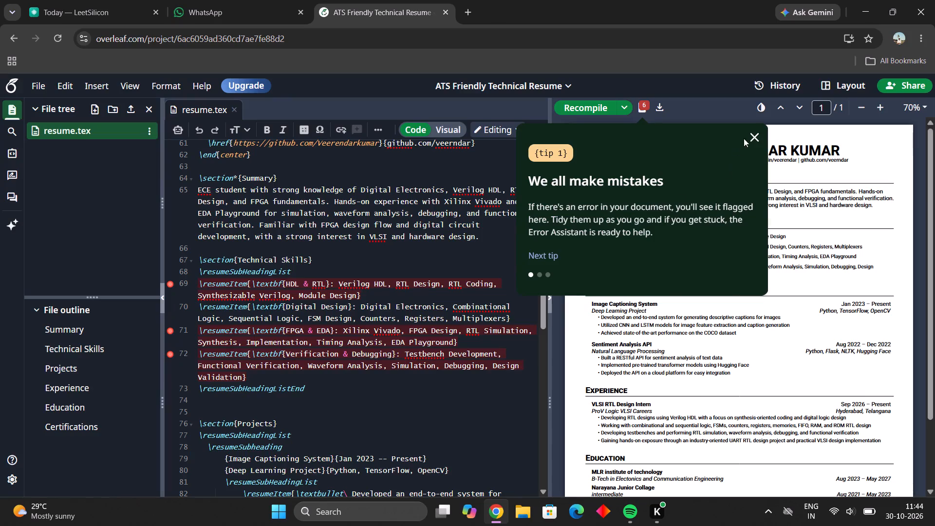
click(752, 137)
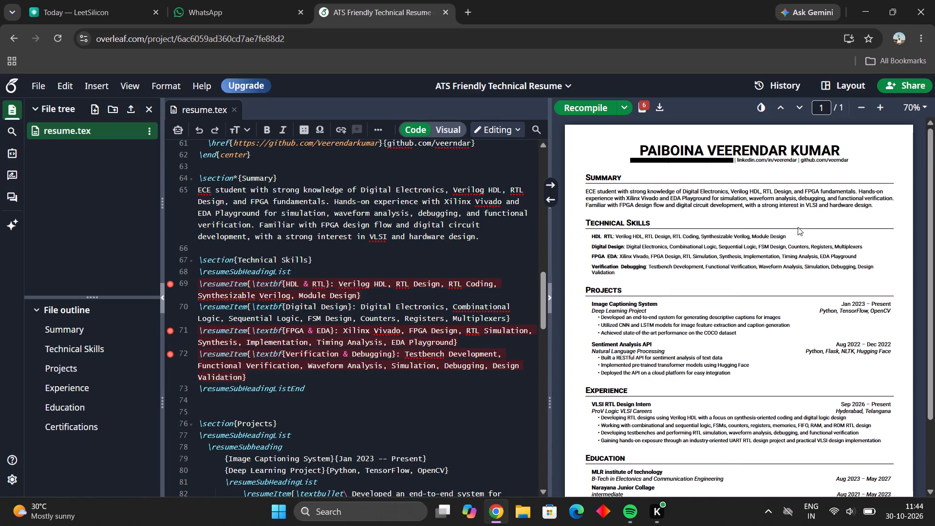
Read through the compiled resume and its LaTeX source, from Technical Skills down to Certifications.
scroll(755, 241, down, 1)
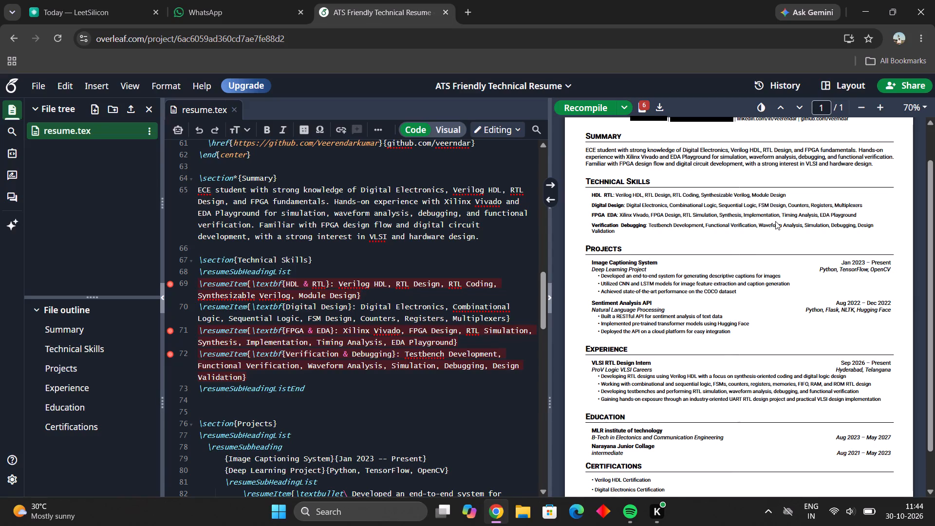
scroll(708, 263, down, 1)
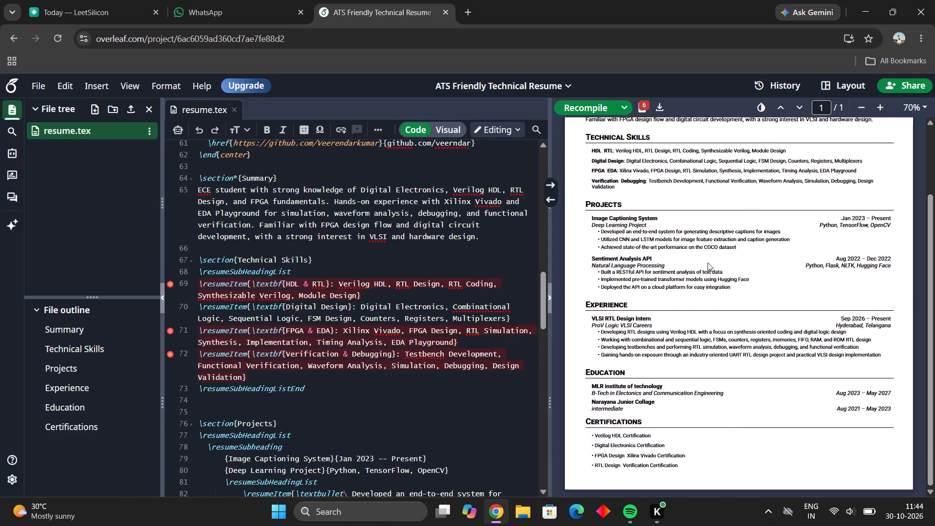
scroll(708, 263, down, 1)
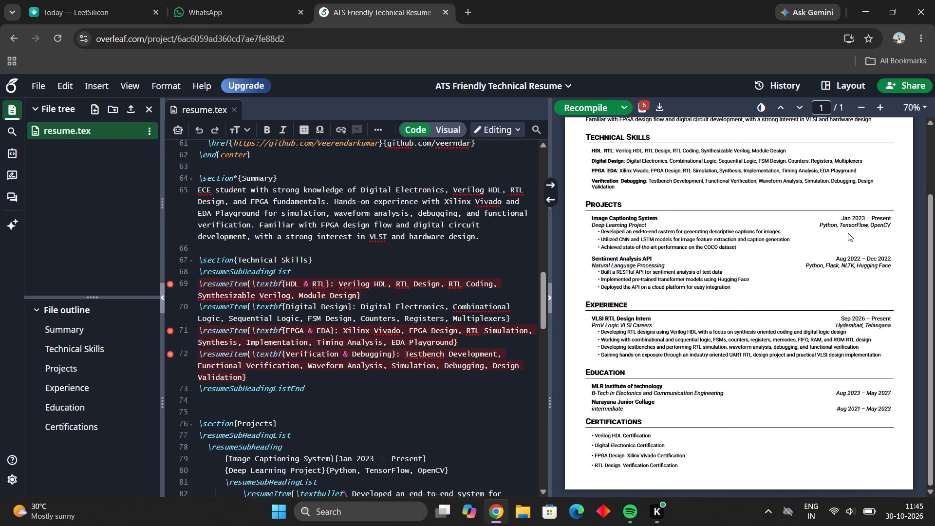
scroll(796, 292, down, 2)
scroll(625, 445, down, 3)
scroll(468, 385, down, 3)
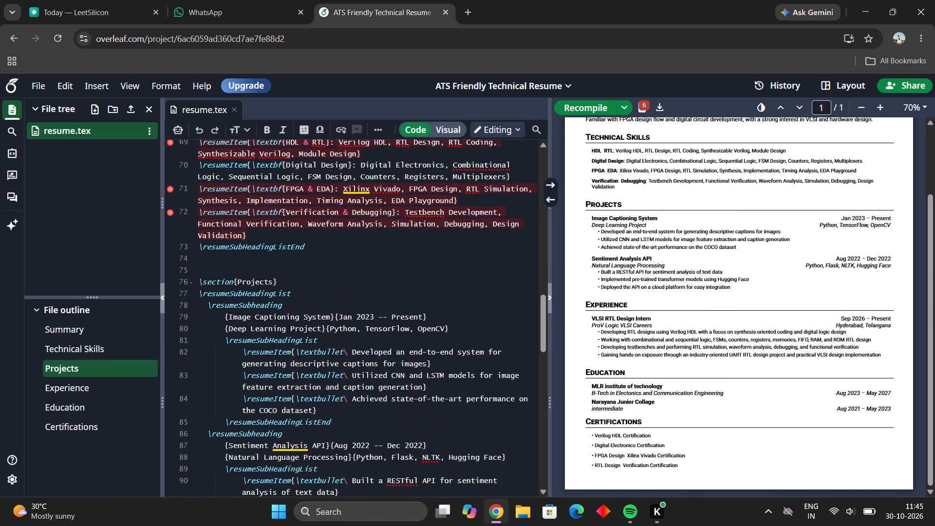
scroll(463, 355, down, 1)
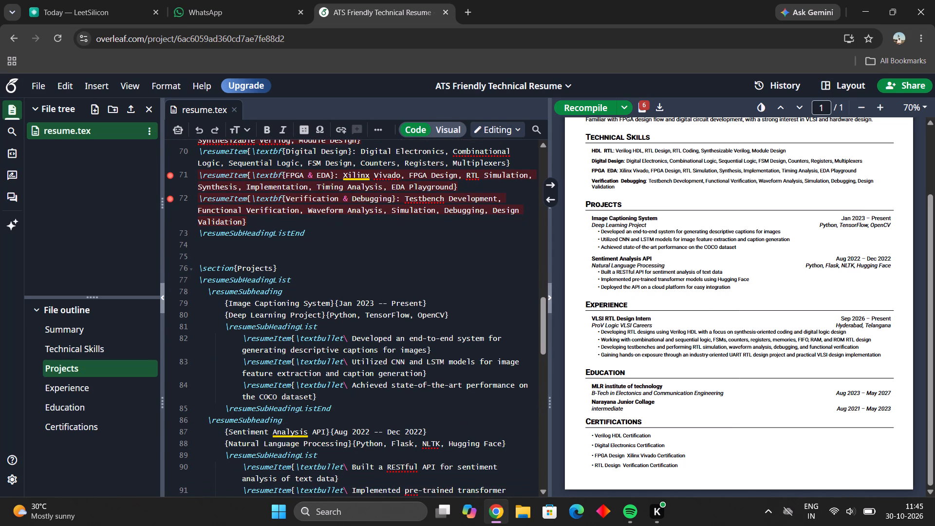
scroll(463, 355, down, 1)
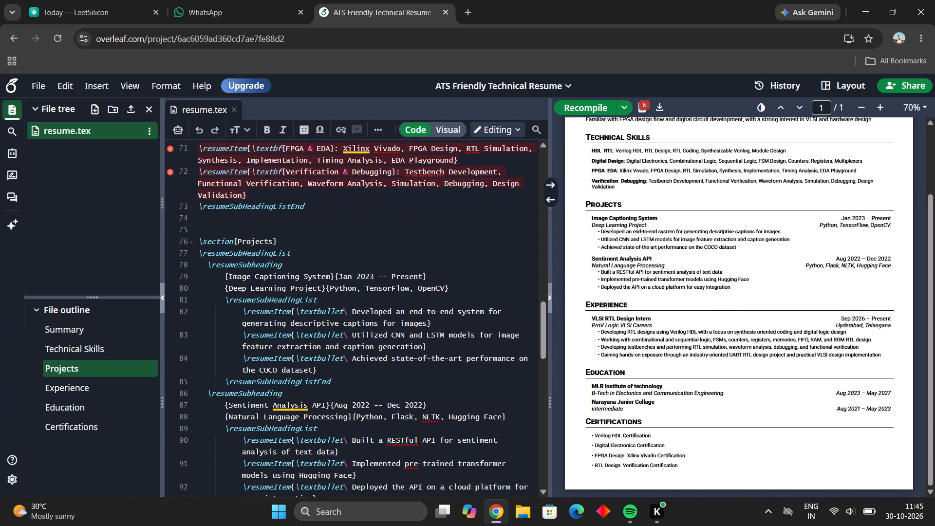
scroll(463, 355, down, 8)
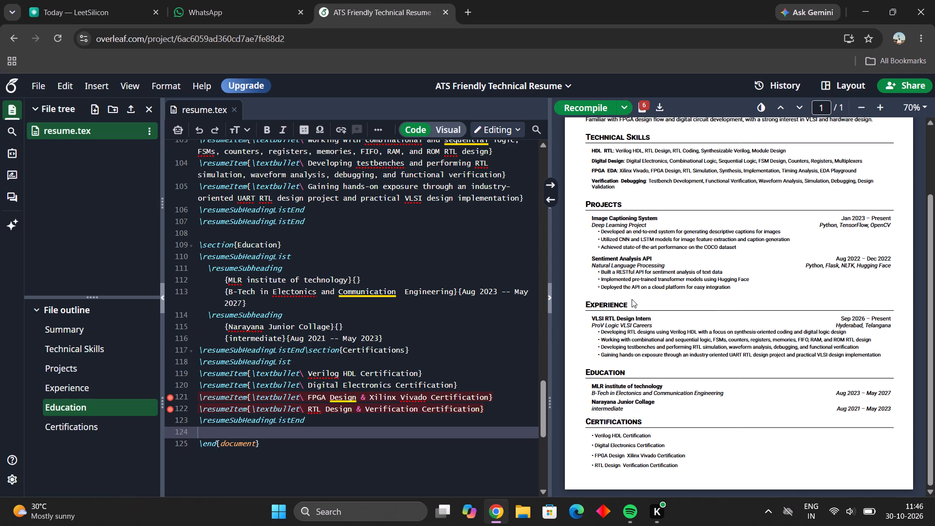
Go to the Projects section in the LaTeX source and clear the first project's title, Image Captioning System, leaving its braces empty.
click(626, 203)
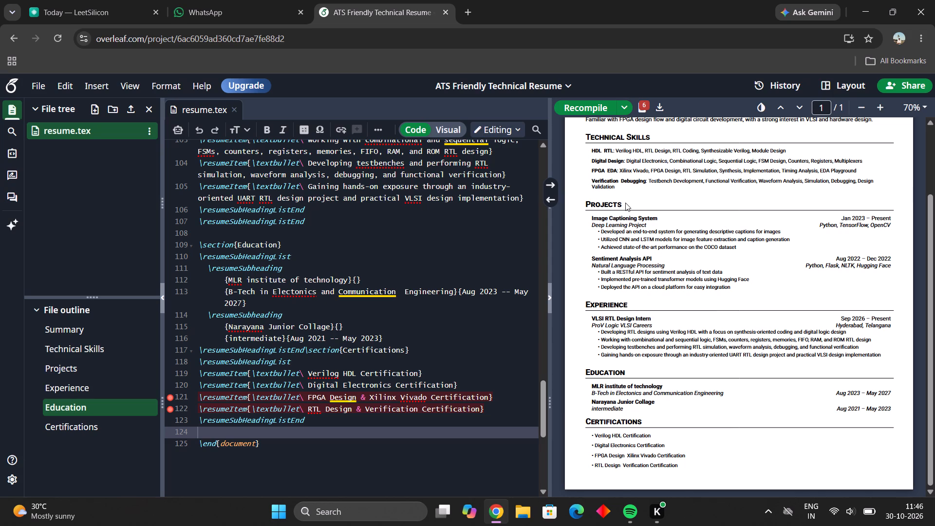
click(616, 203)
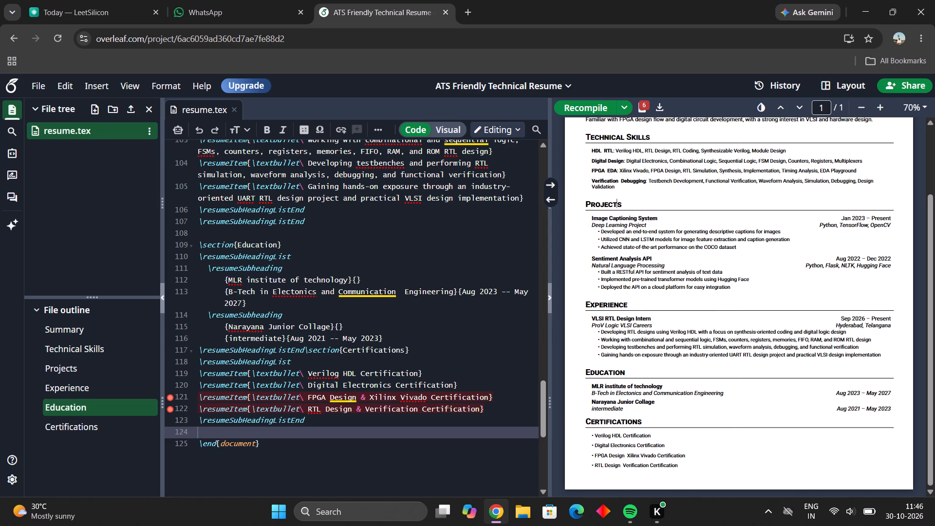
click(617, 203)
click(621, 203)
click(621, 203)
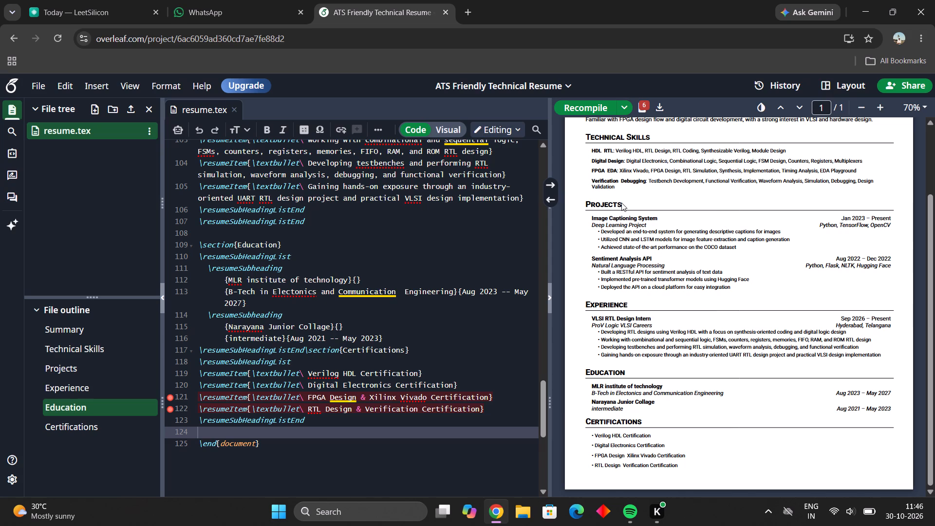
double_click(619, 203)
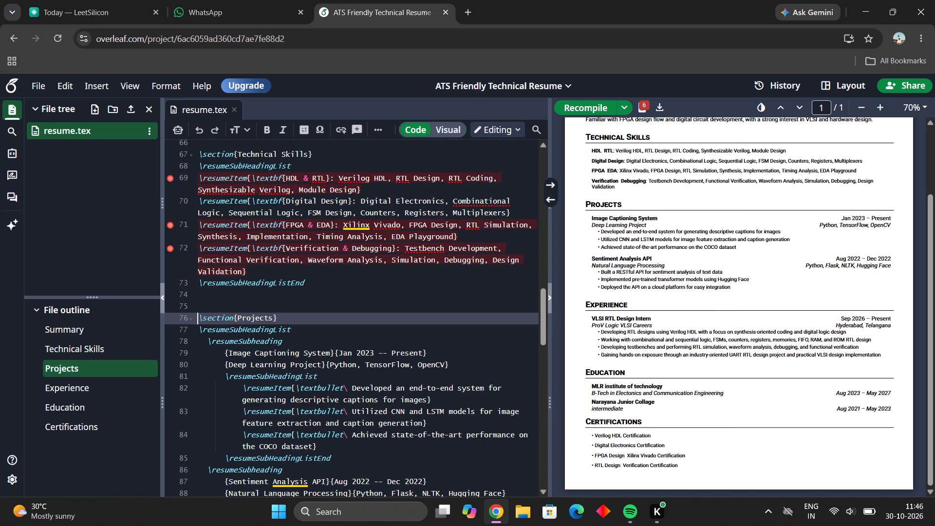
click(329, 353)
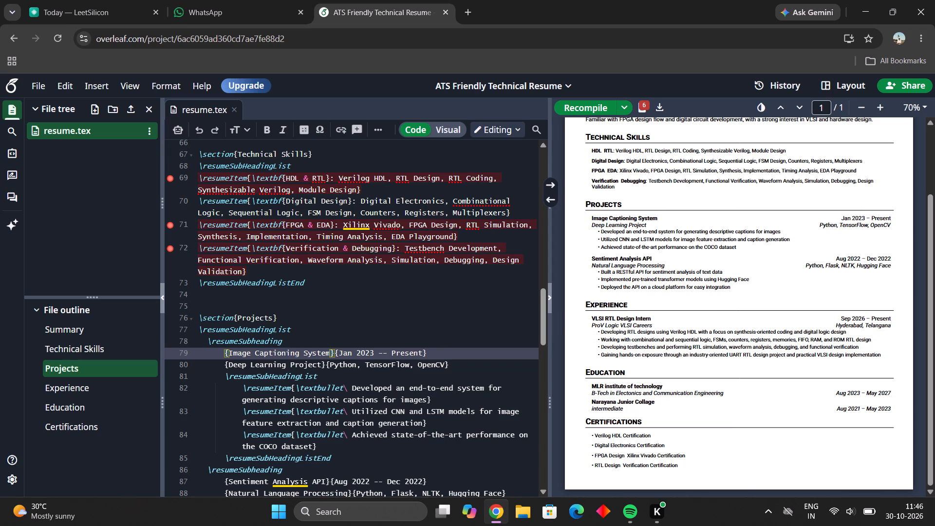
key(BackSpace)
key(BackSpace)
key(BackSpace)
key(BackSpace)
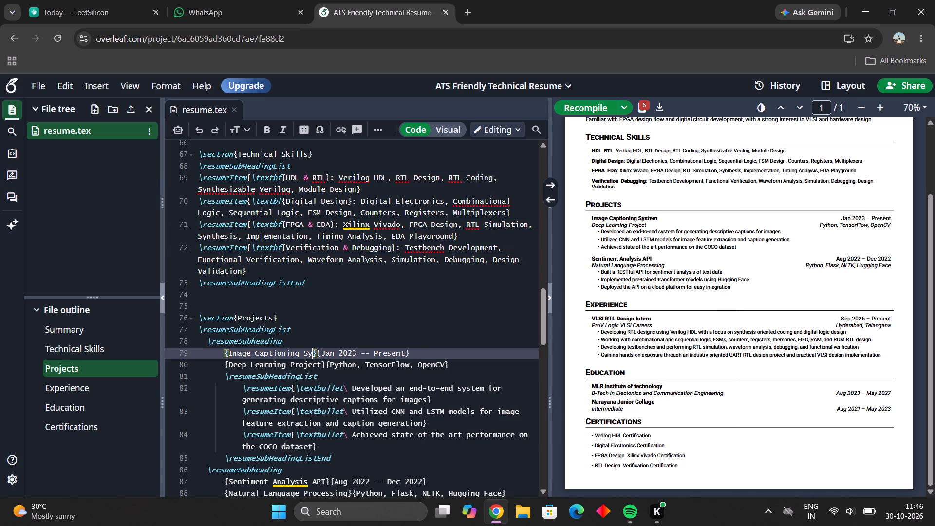
key(BackSpace)
key(BackSpace)
key(BackSpace)
key(BackSpace)
key(BackSpace)
key(BackSpace)
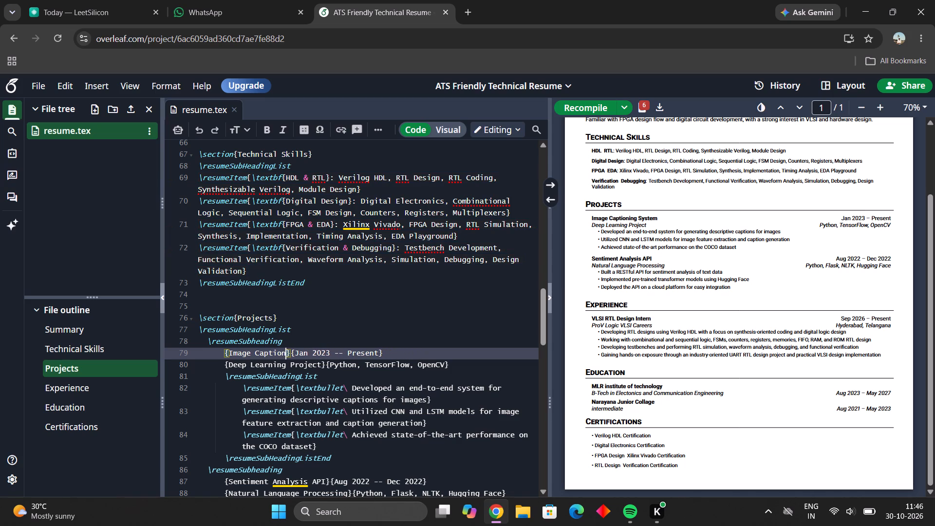
key(BackSpace)
key(BackSpace)
key(BackSpace)
key(BackSpace)
key(BackSpace)
key(BackSpace)
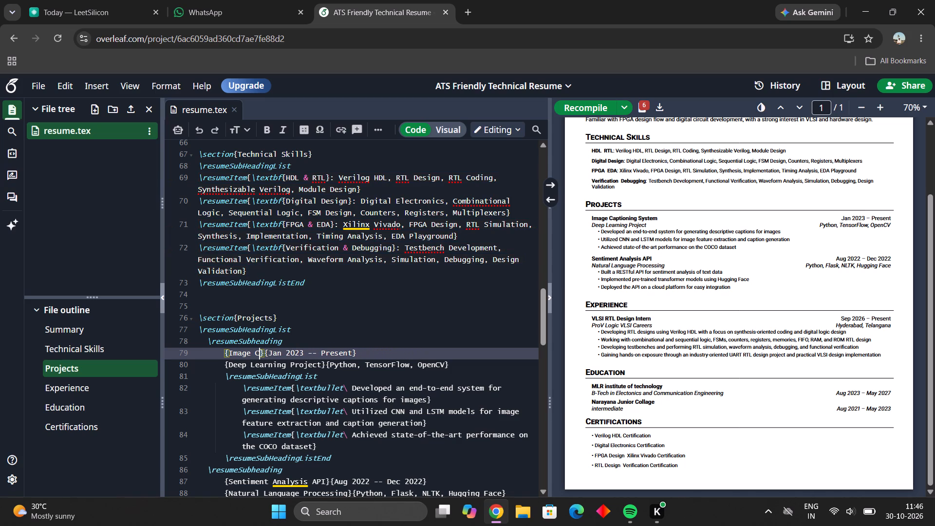
key(BackSpace)
key(BackSpace)
key(BackSpace)
key(BackSpace)
key(BackSpace)
key(BackSpace)
key(BackSpace)
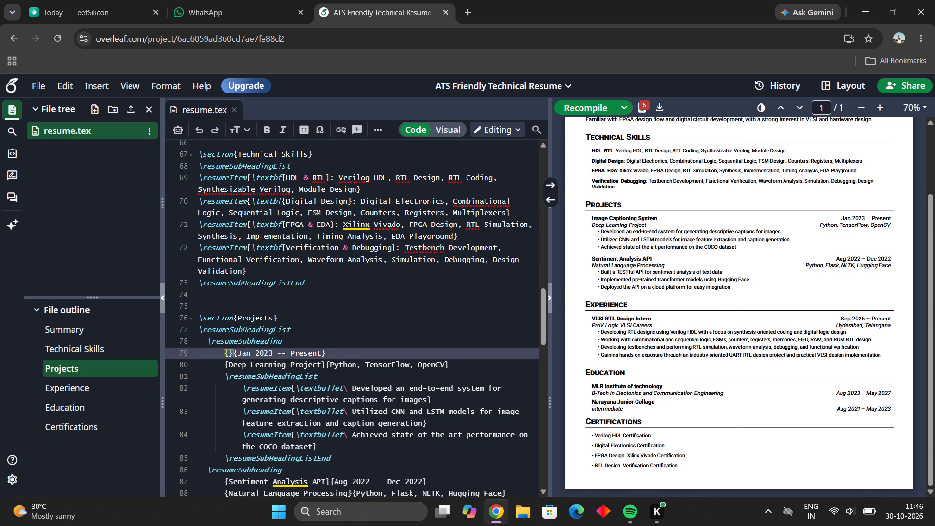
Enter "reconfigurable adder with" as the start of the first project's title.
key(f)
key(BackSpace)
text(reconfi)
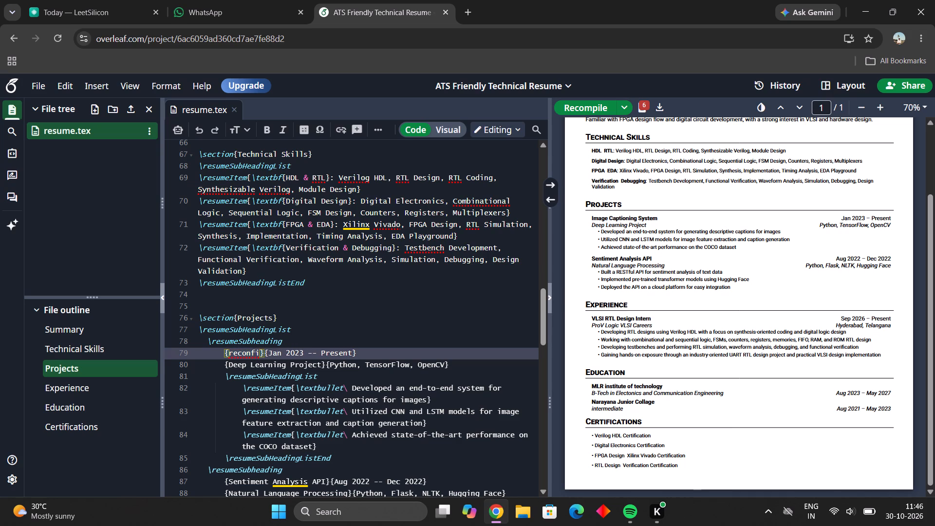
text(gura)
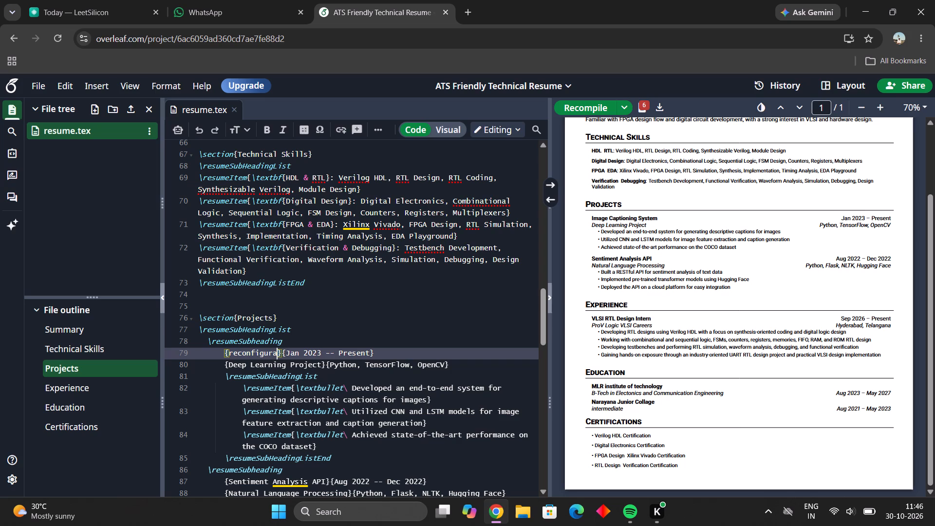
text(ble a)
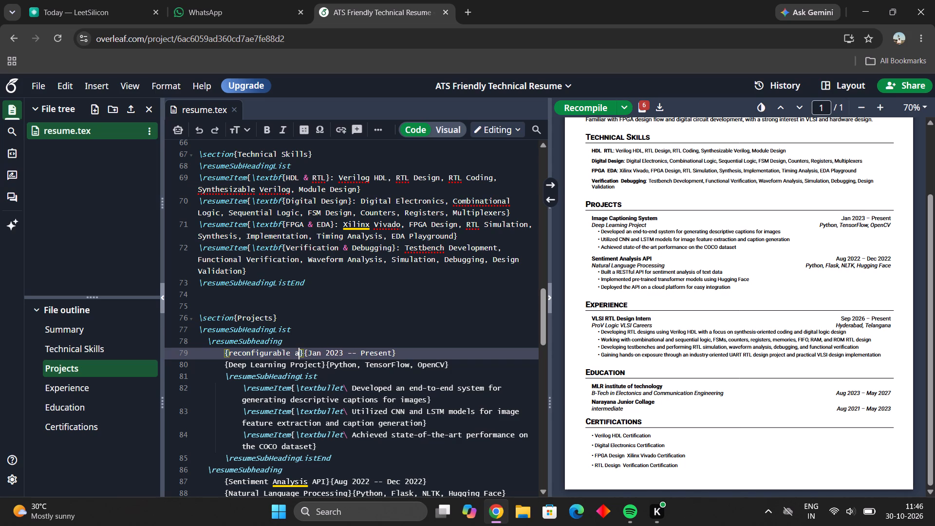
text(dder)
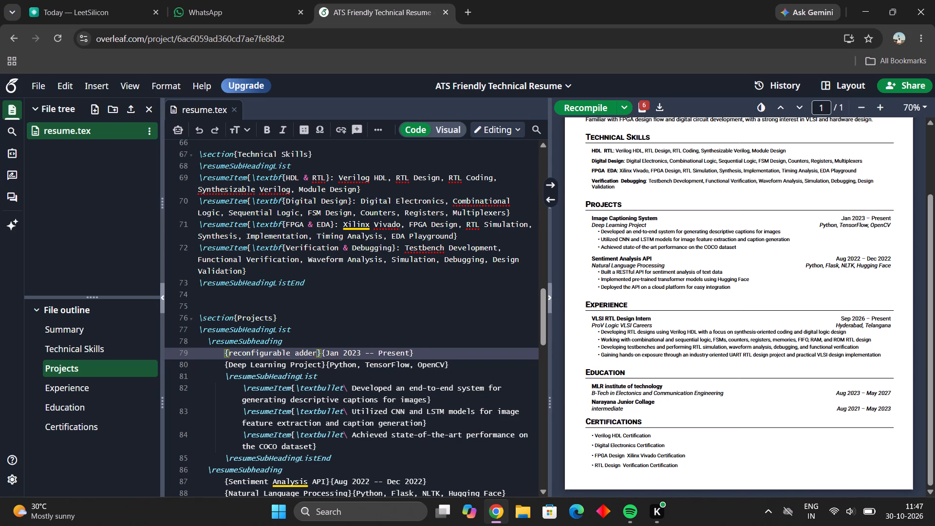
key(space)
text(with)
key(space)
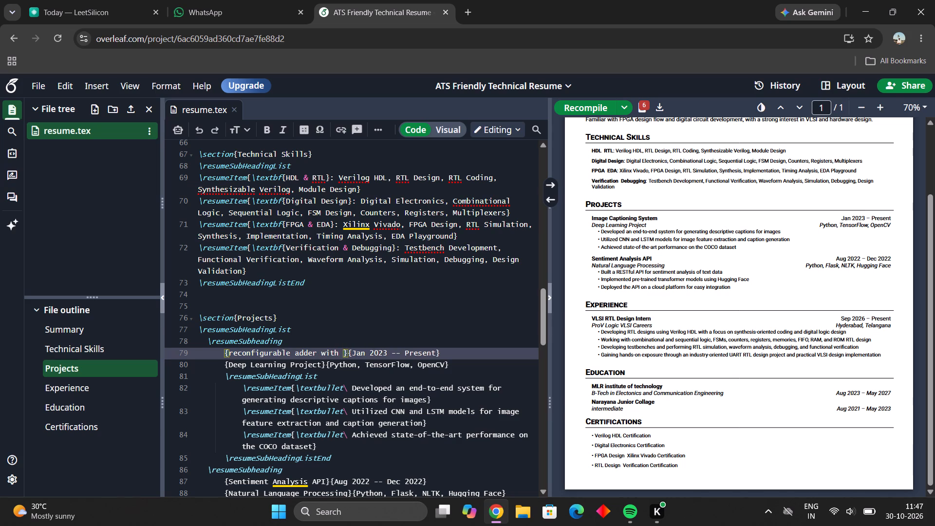
Replace the partial first project title in the Projects section with "approxmate adder with reconfigurable accuracy".
key(BackSpace)
key(BackSpace)
key(BackSpace)
key(BackSpace)
key(BackSpace)
key(BackSpace)
key(BackSpace)
key(BackSpace)
key(BackSpace)
key(BackSpace)
key(BackSpace)
key(BackSpace)
key(BackSpace)
key(BackSpace)
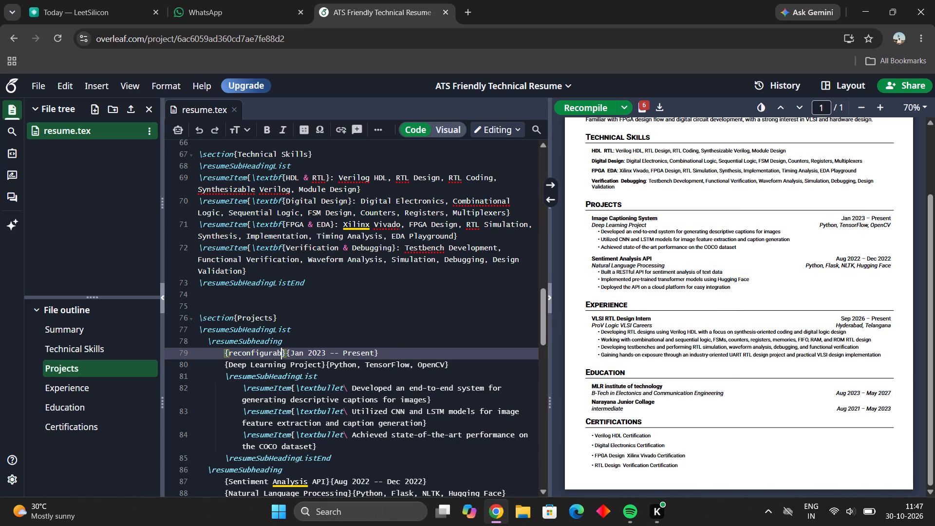
key(BackSpace)
key(BackSpace)
key(BackSpace)
key(BackSpace)
key(BackSpace)
key(BackSpace)
key(BackSpace)
key(BackSpace)
key(BackSpace)
key(BackSpace)
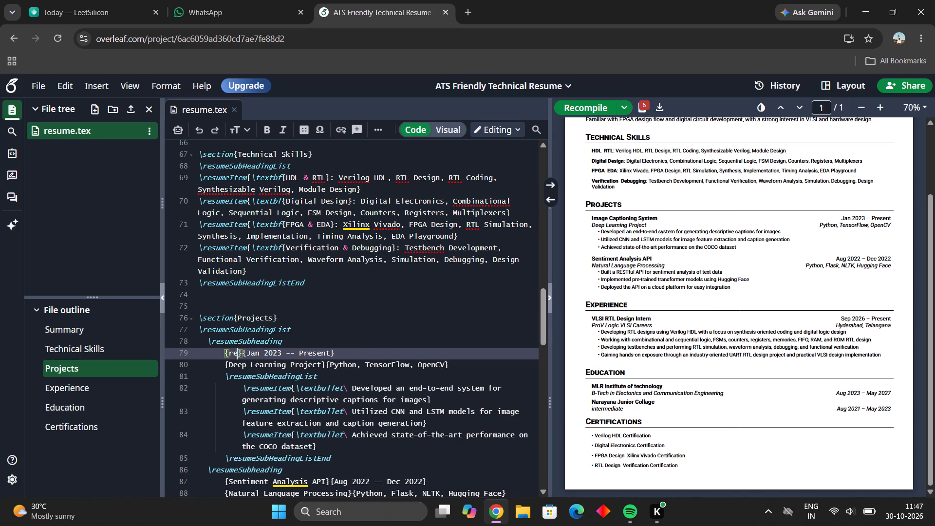
key(BackSpace)
key(BackSpace)
text(aproxmay)
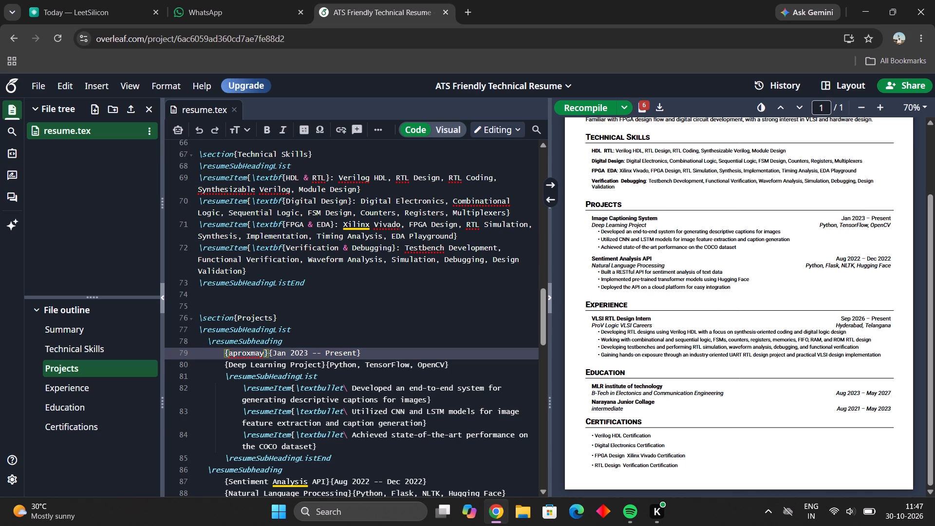
key(BackSpace)
key(BackSpace)
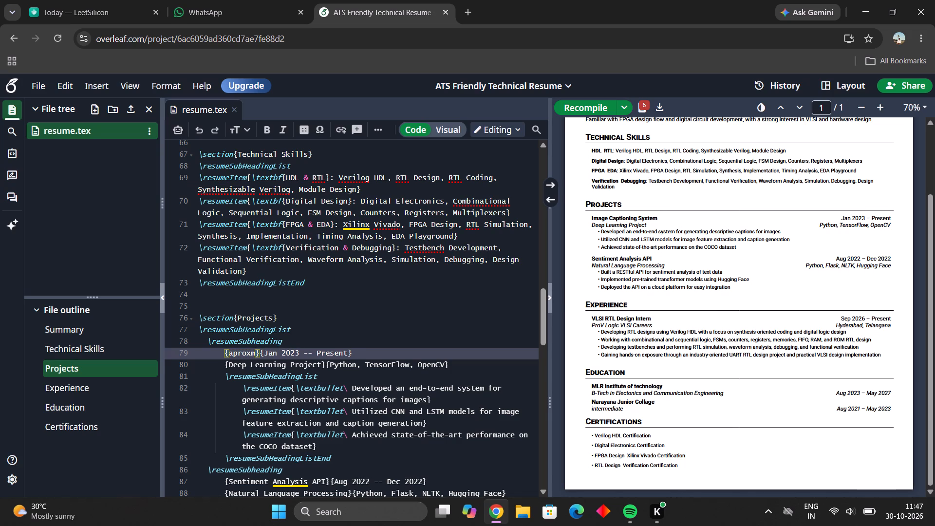
key(a)
text(te)
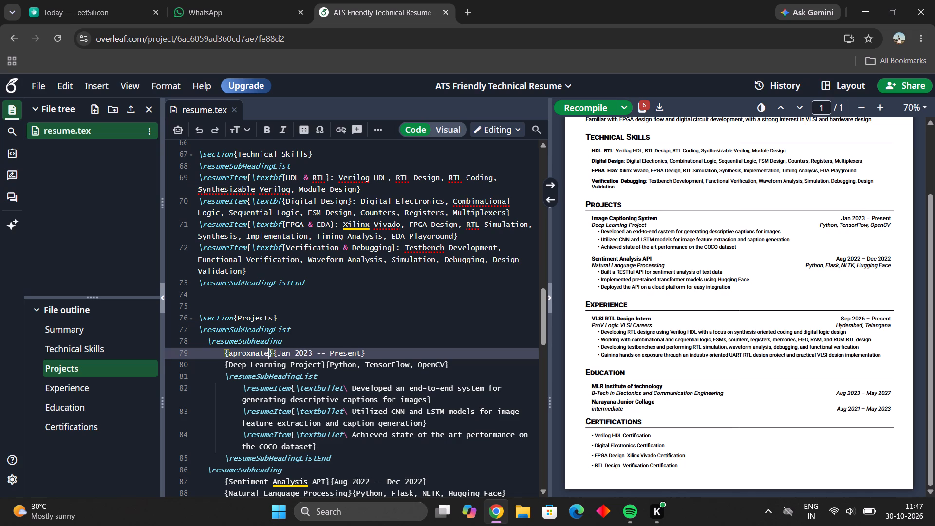
key(space)
text(adder)
key(space)
text(with reconfig)
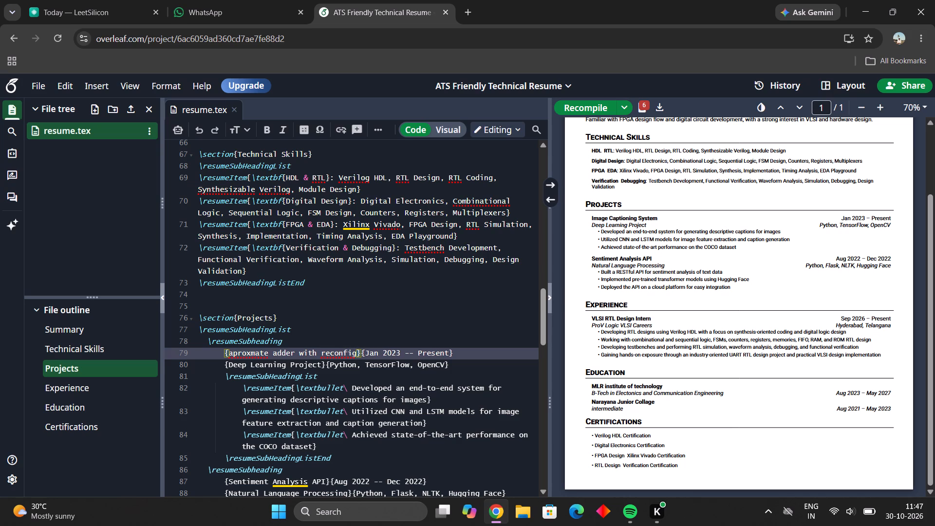
text(urable)
key(space)
text(accurac)
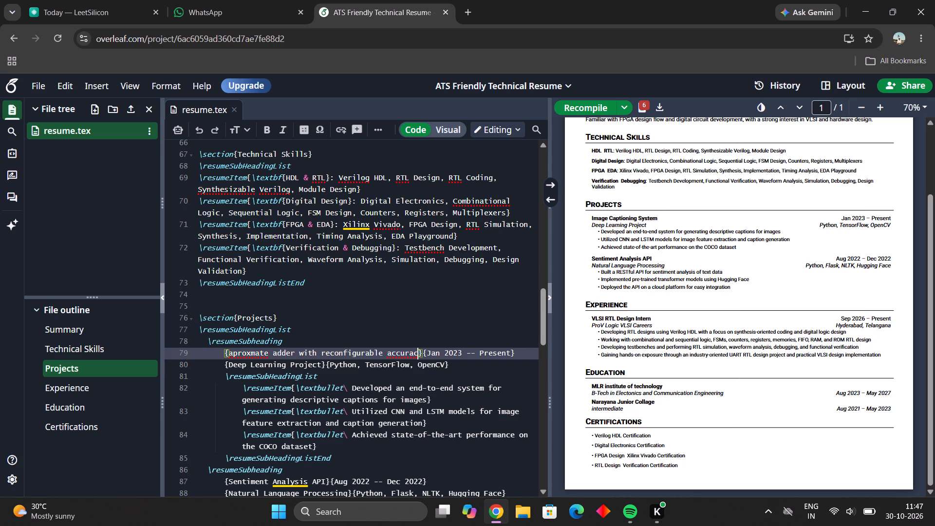
key(y)
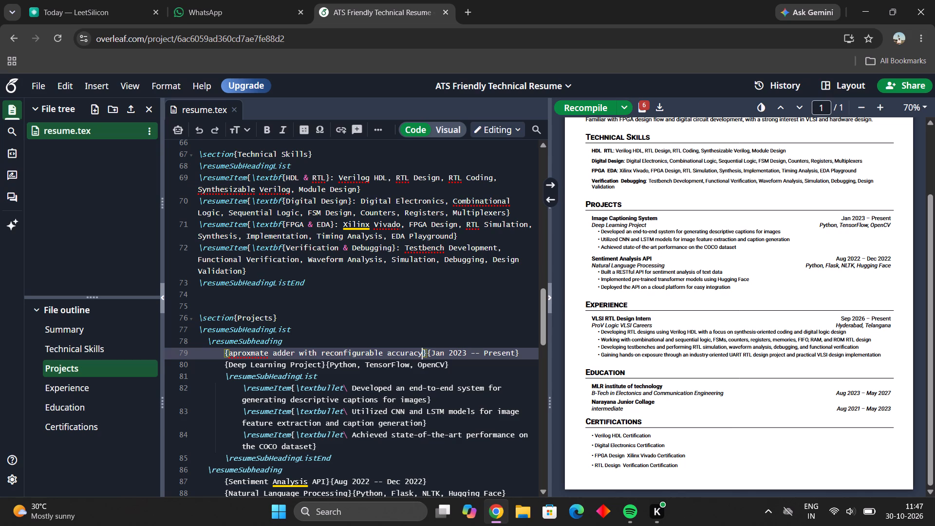
click(232, 353)
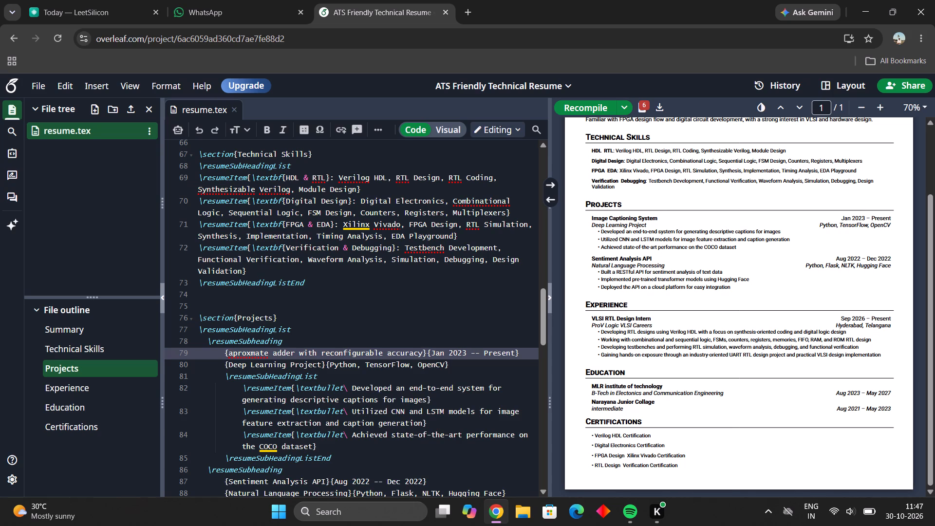
key(p)
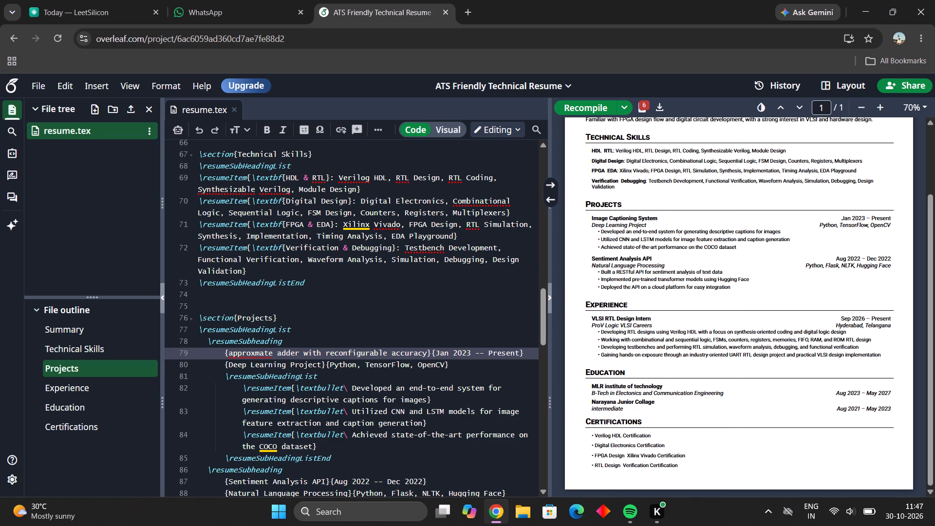
Change the first project's start date to Aug 2026, keeping "-- Present" as the end date.
click(450, 353)
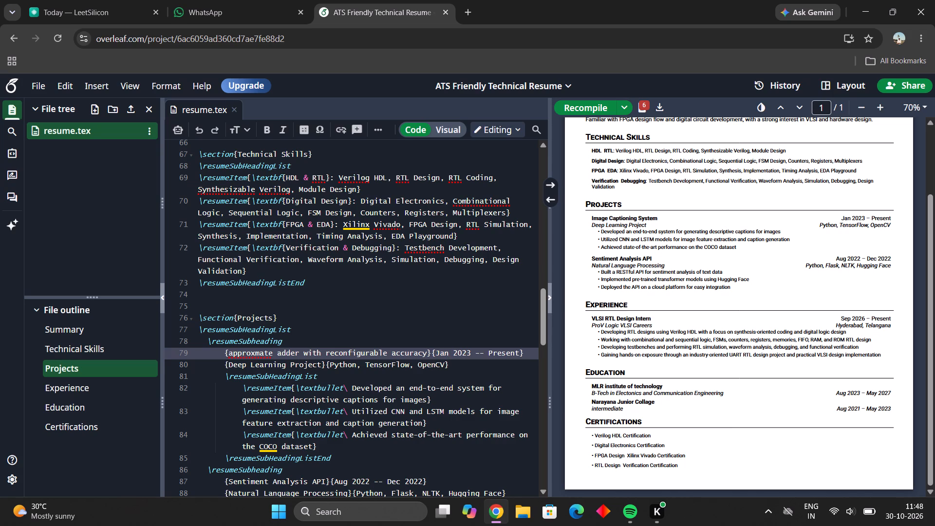
click(469, 353)
key(BackSpace)
key(BackSpace)
key(BackSpace)
key(BackSpace)
key(BackSpace)
key(BackSpace)
key(BackSpace)
key(BackSpace)
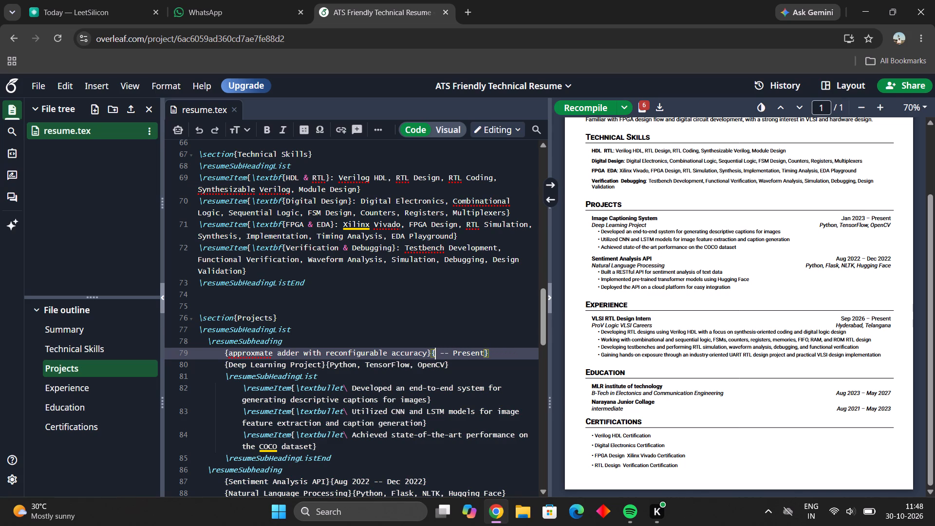
text(aug)
key(BackSpace)
key(BackSpace)
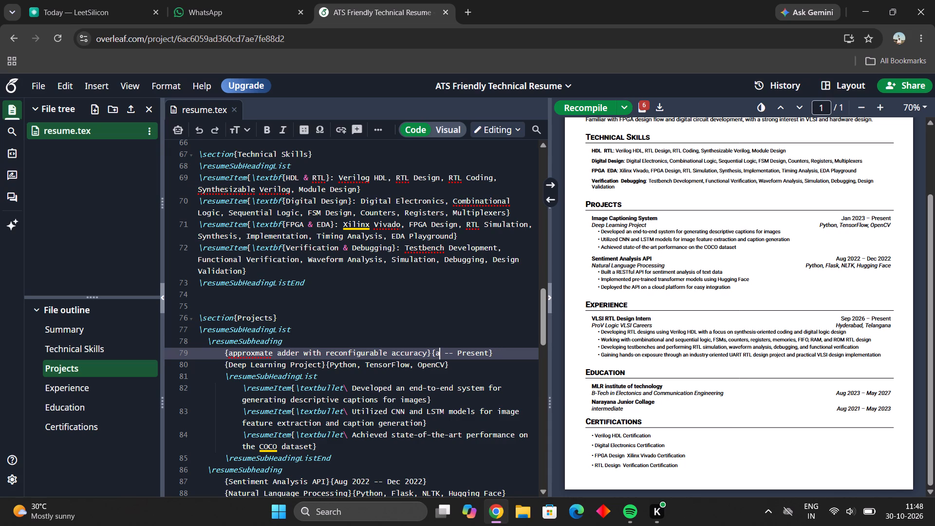
key(BackSpace)
text(Aug)
key(space)
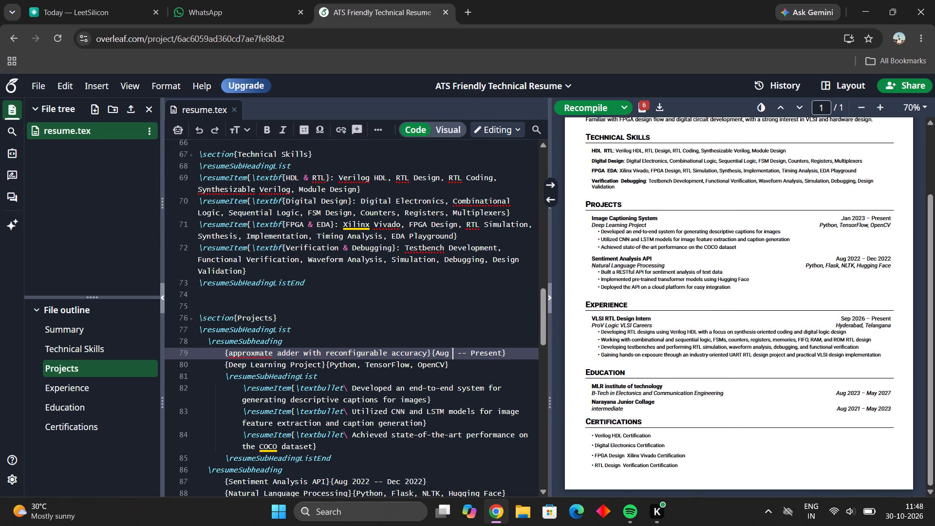
text(2020)
key(6)
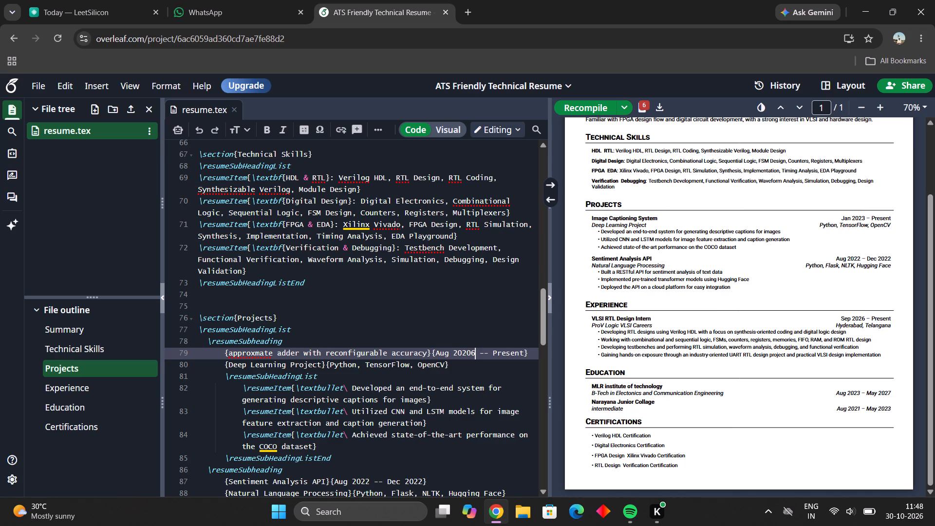
key(BackSpace)
key(BackSpace)
key(6)
click(420, 400)
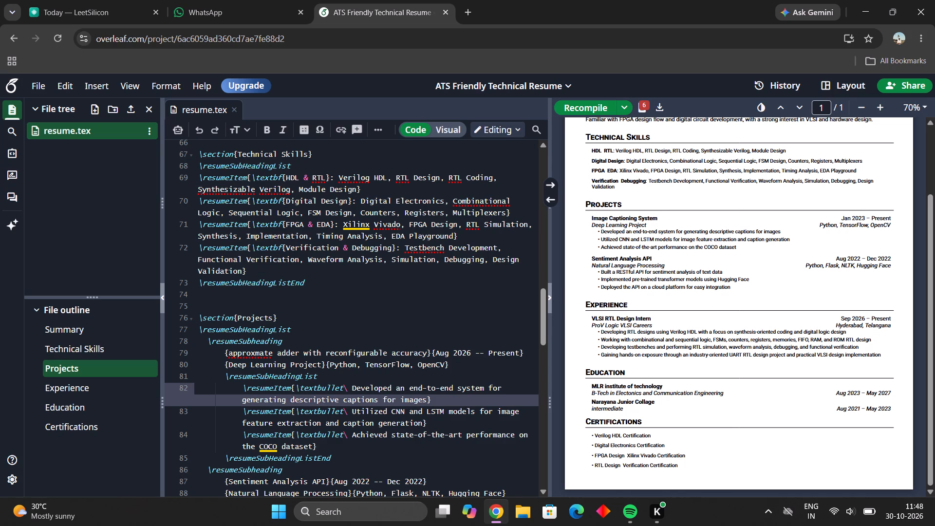
click(425, 400)
scroll(249, 351, down, 1)
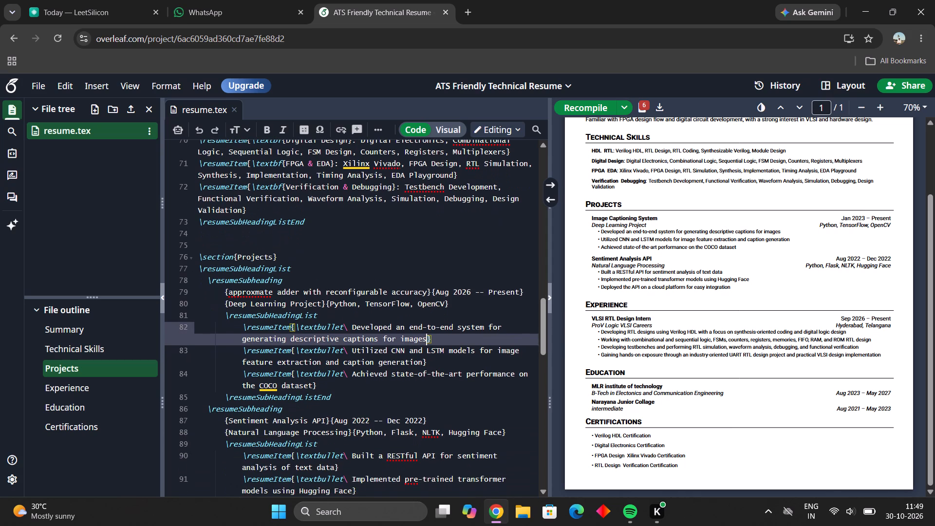
scroll(249, 351, down, 1)
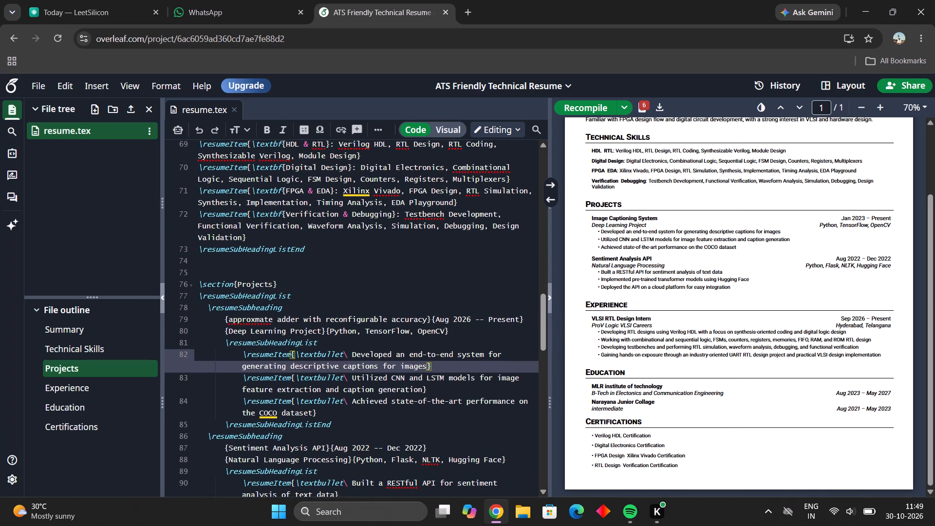
drag(199, 279, 366, 377)
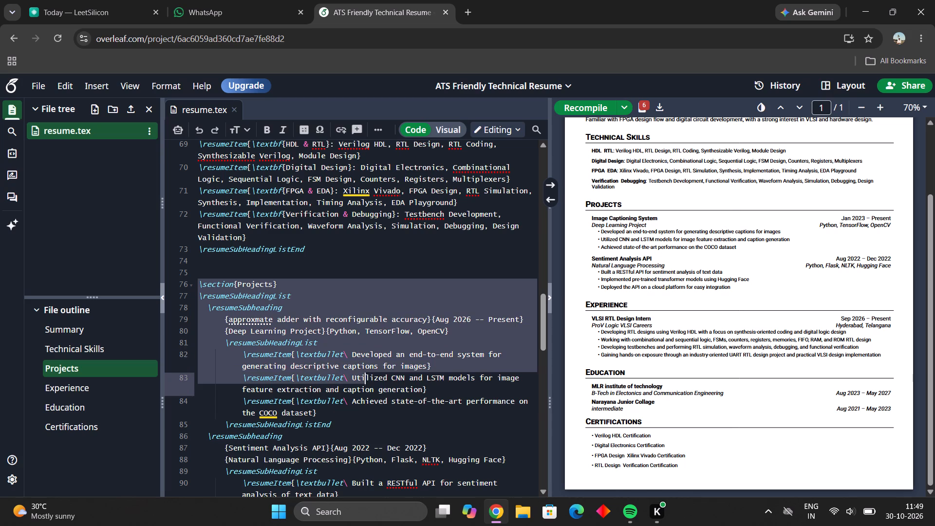
drag(366, 377, 318, 406)
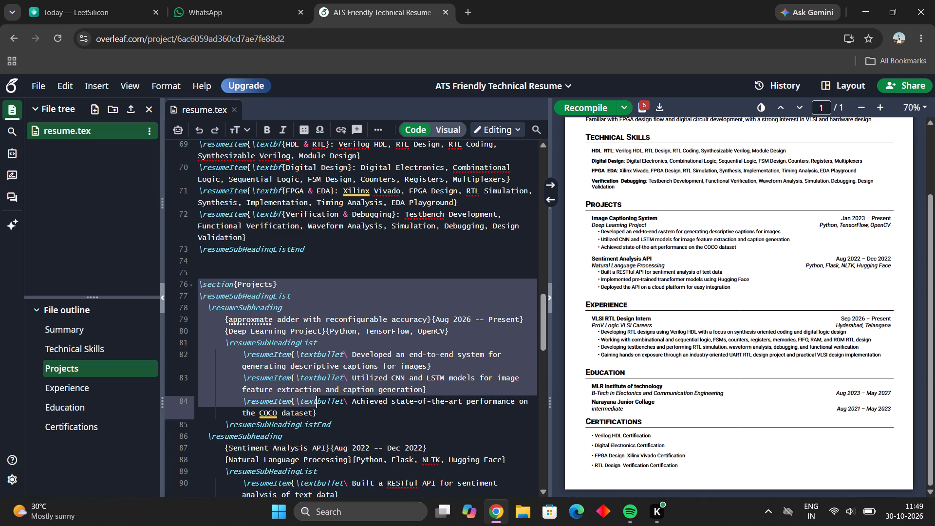
drag(318, 406, 342, 422)
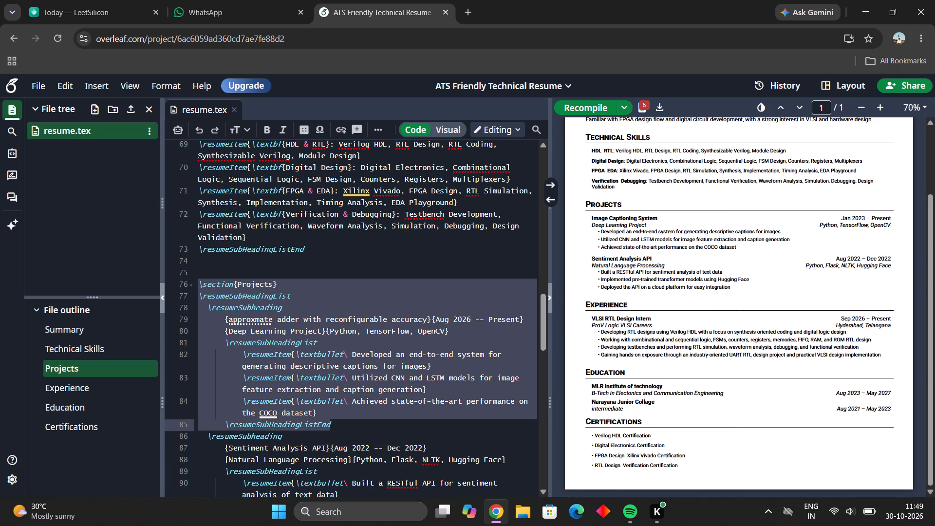
drag(342, 422, 344, 425)
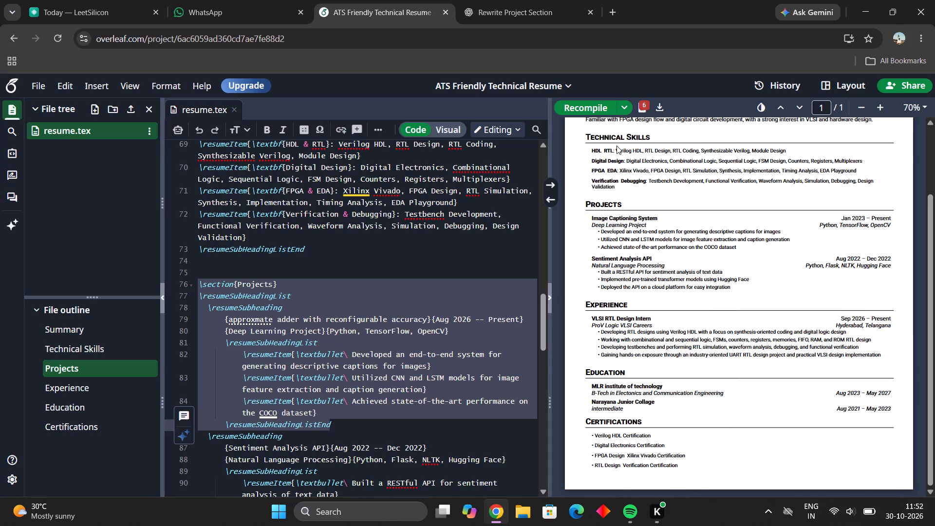
click(585, 101)
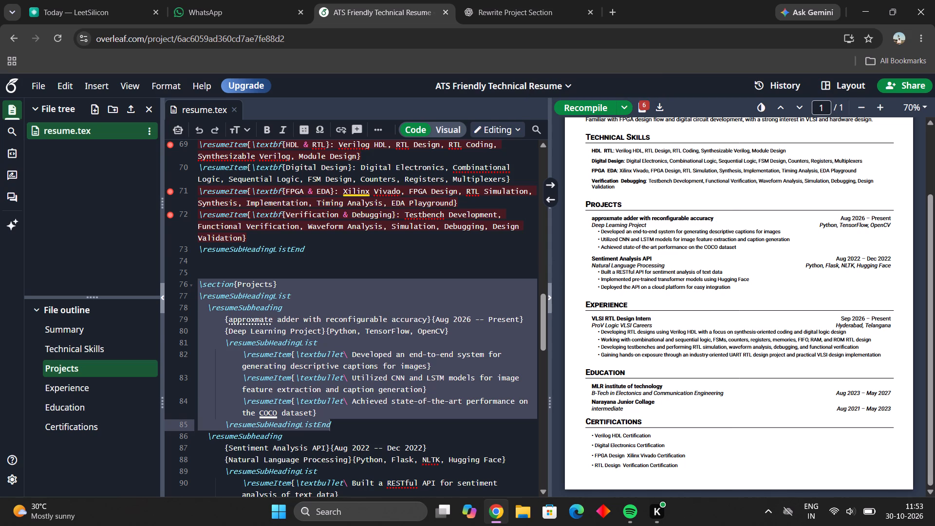
Capitalize each word of the first project's title in the code, making it "Approxmate Adder With Reconfigurable Accuracy".
click(234, 322)
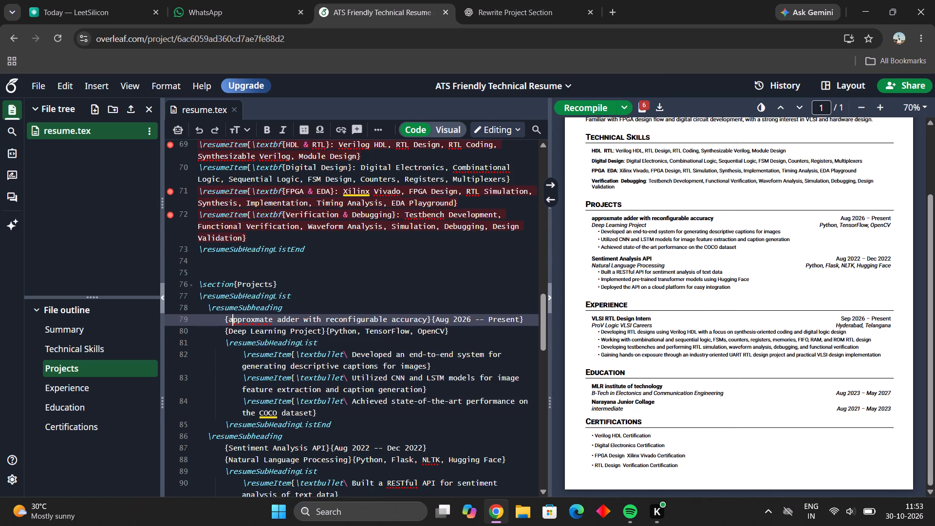
key(BackSpace)
key(shift+a)
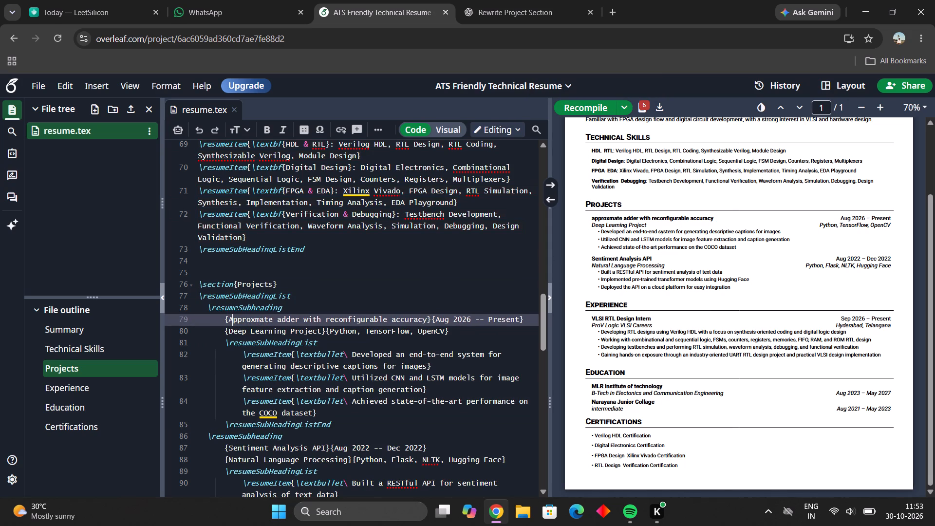
click(280, 318)
key(BackSpace)
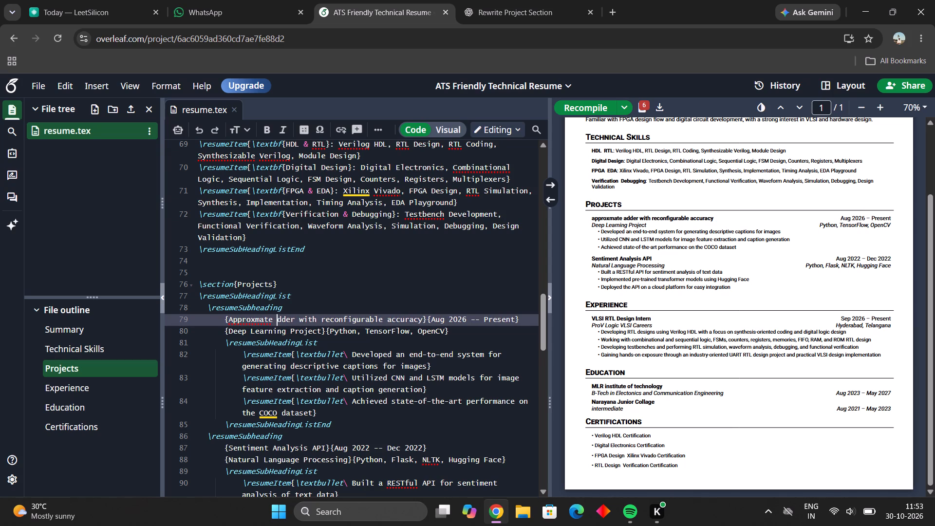
key(shift+a)
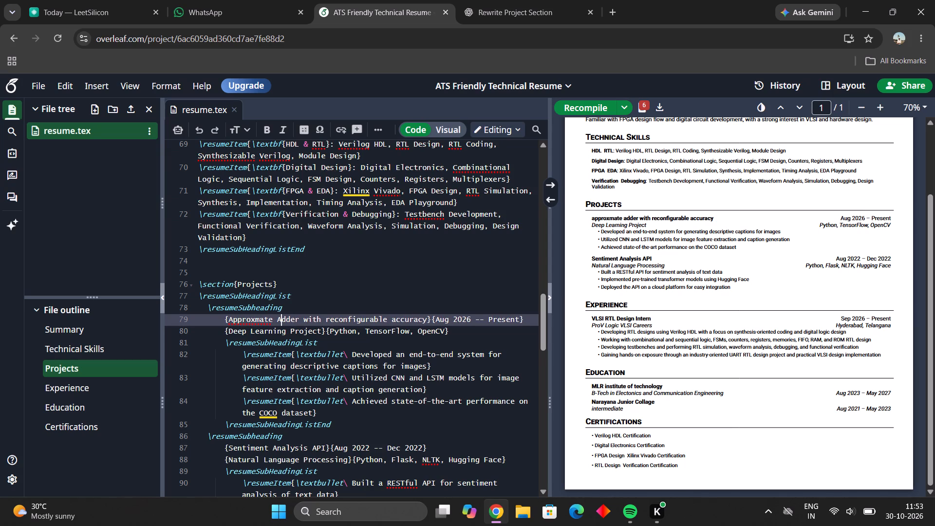
click(306, 319)
key(Right)
key(BackSpace)
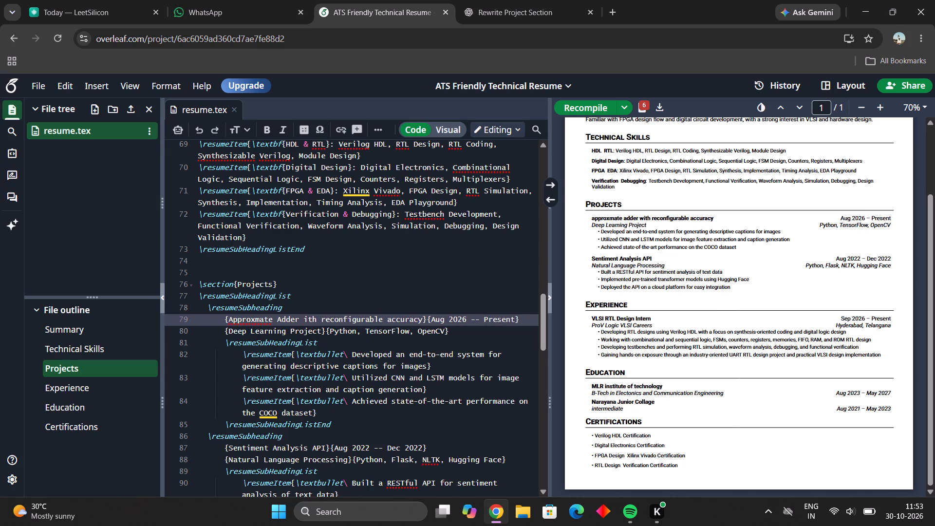
key(shift+w)
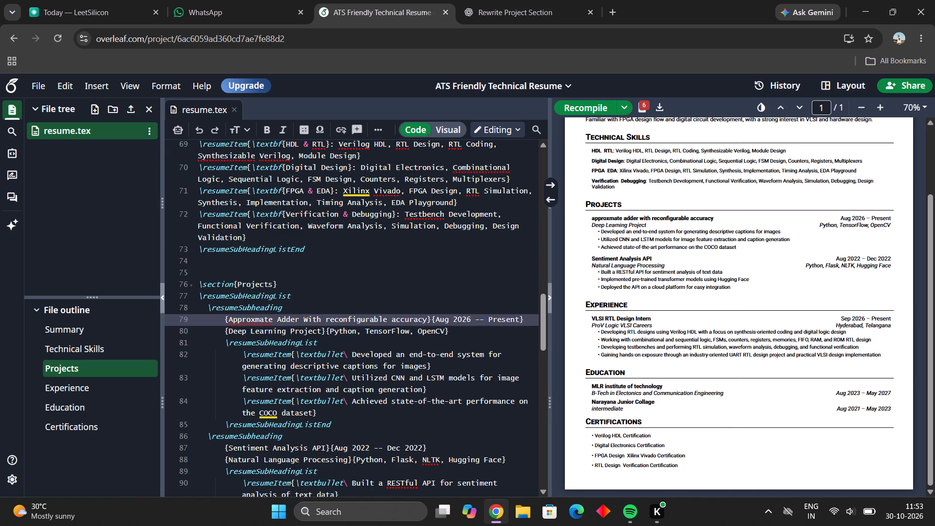
click(327, 319)
key(Right)
key(BackSpace)
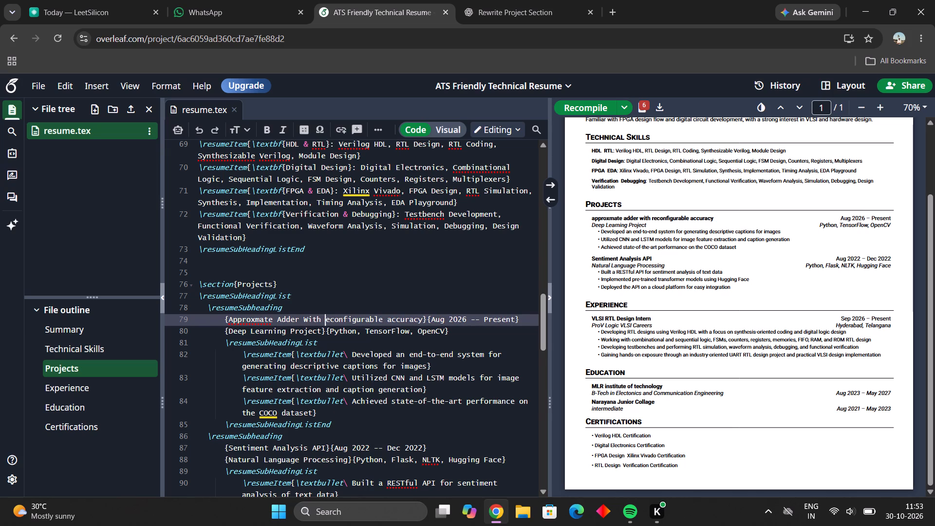
key(shift+r)
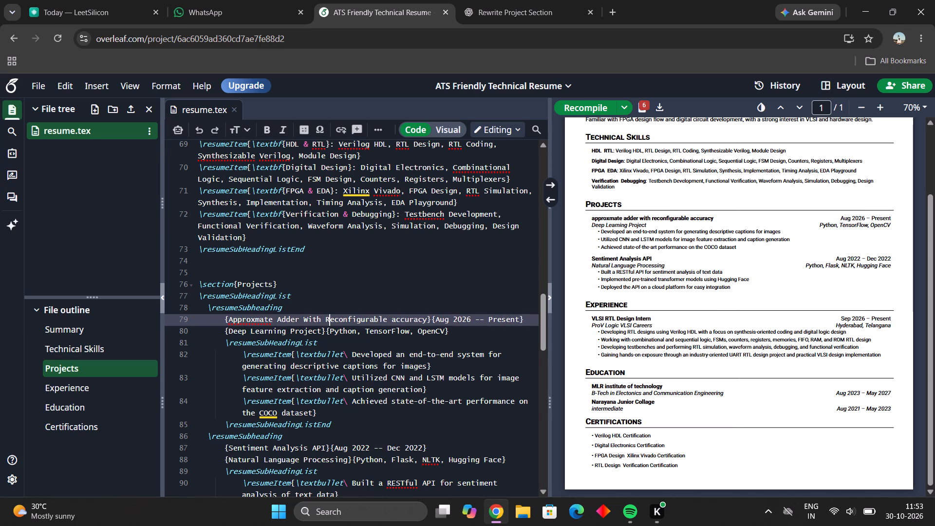
click(394, 320)
key(BackSpace)
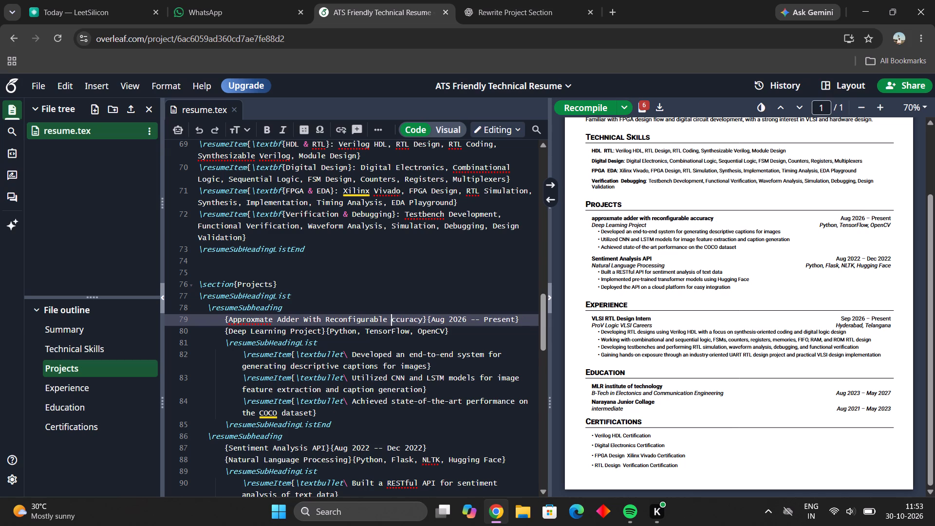
key(shift+a)
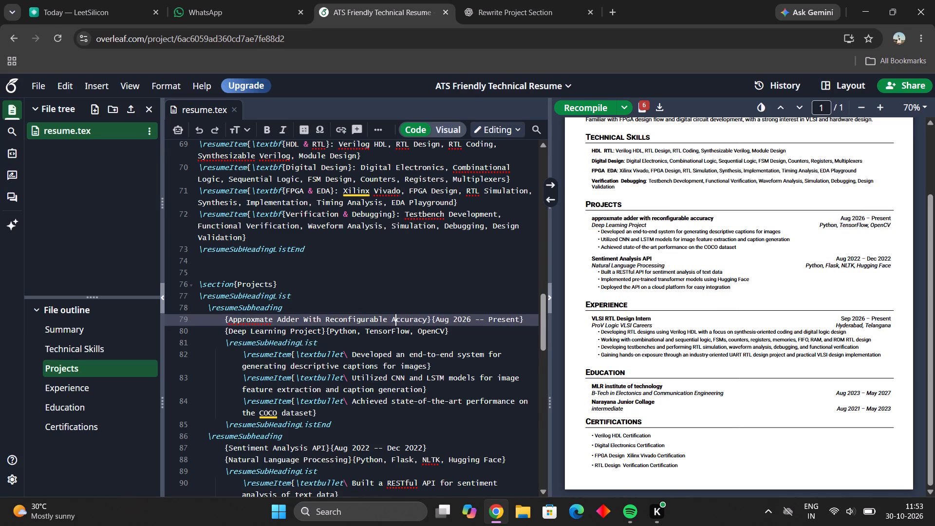
Replace the first project's tools in the code with "verilog , fuctional v".
click(443, 332)
key(BackSpace)
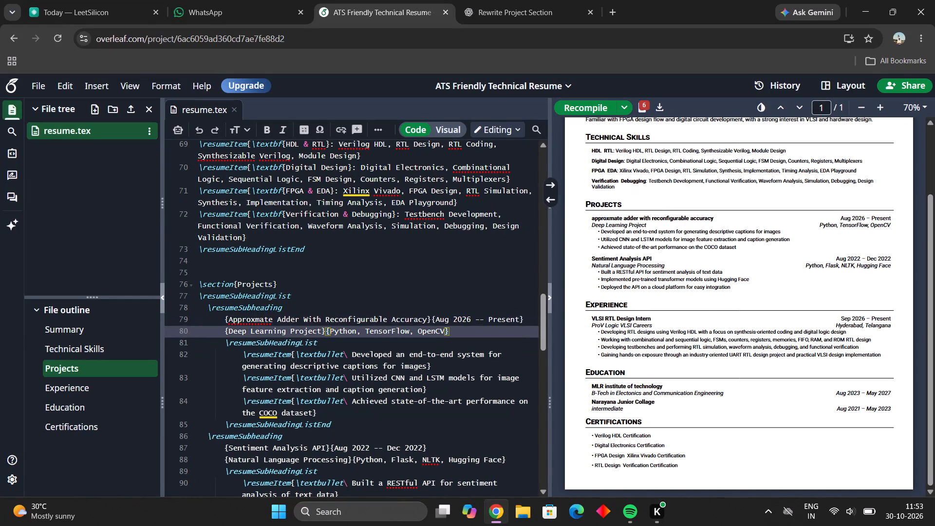
key(BackSpace)
key(BackSpace)
key(BackSpace)
key(BackSpace)
key(BackSpace)
key(BackSpace)
key(BackSpace)
key(BackSpace)
key(BackSpace)
key(BackSpace)
key(BackSpace)
key(BackSpace)
key(BackSpace)
key(BackSpace)
key(BackSpace)
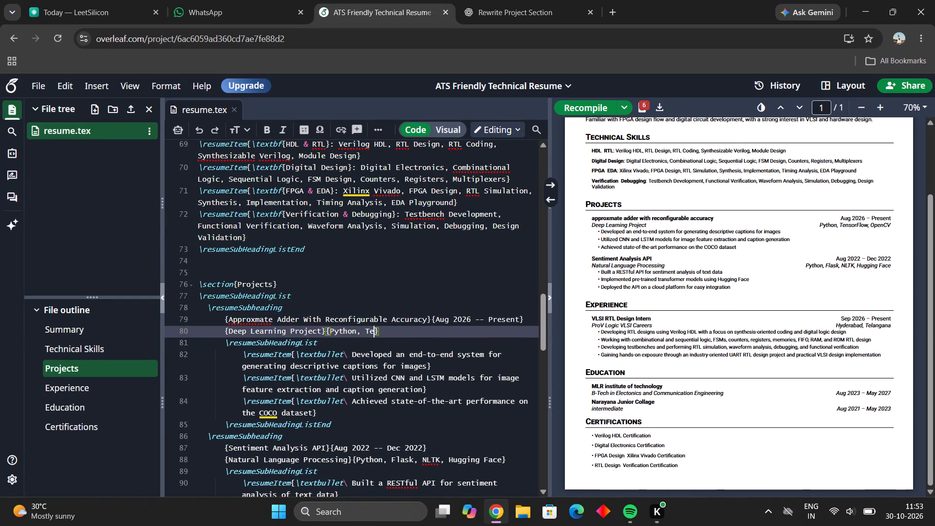
key(BackSpace)
key(BackSpace)
key(BackSpace)
key(BackSpace)
key(BackSpace)
key(BackSpace)
key(BackSpace)
key(BackSpace)
key(BackSpace)
key(BackSpace)
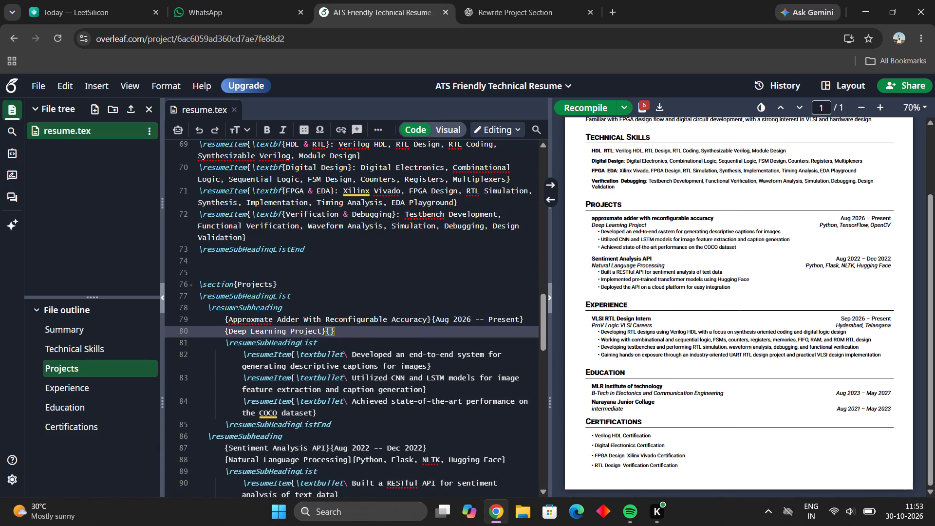
text(ve)
text(rilog)
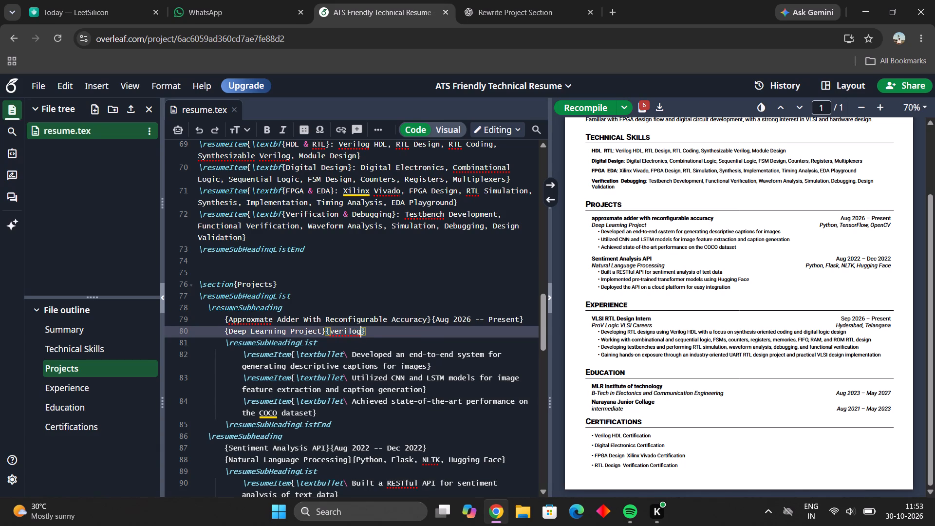
key(space)
text(,)
key(space)
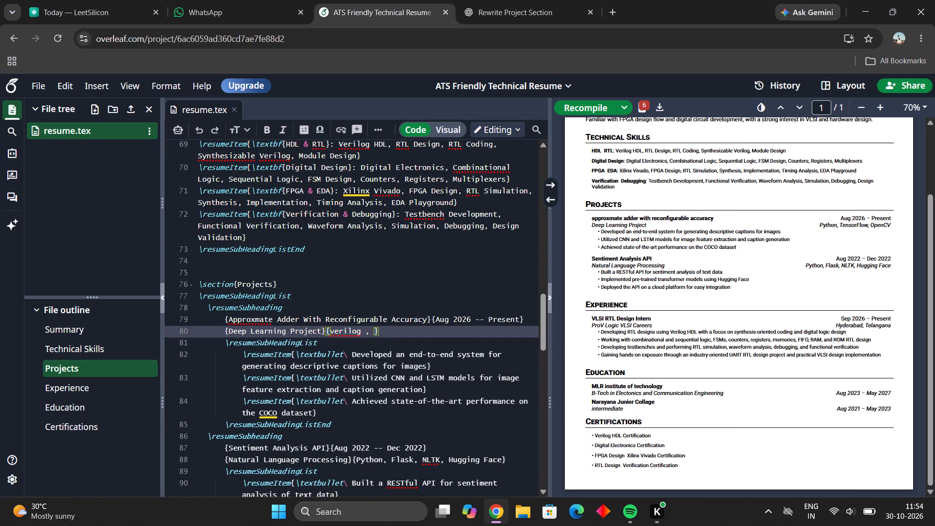
text(fuction)
text(al v)
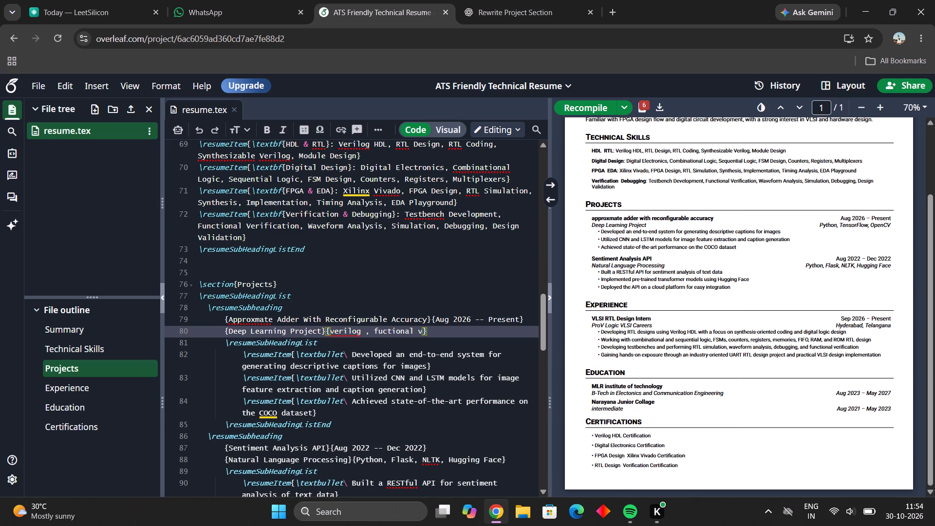
Capitalize the first letters of "Fuctional" and "Verilog" in the first project's tools entry.
key(Left)
key(Left)
key(Left)
key(Left)
key(Left)
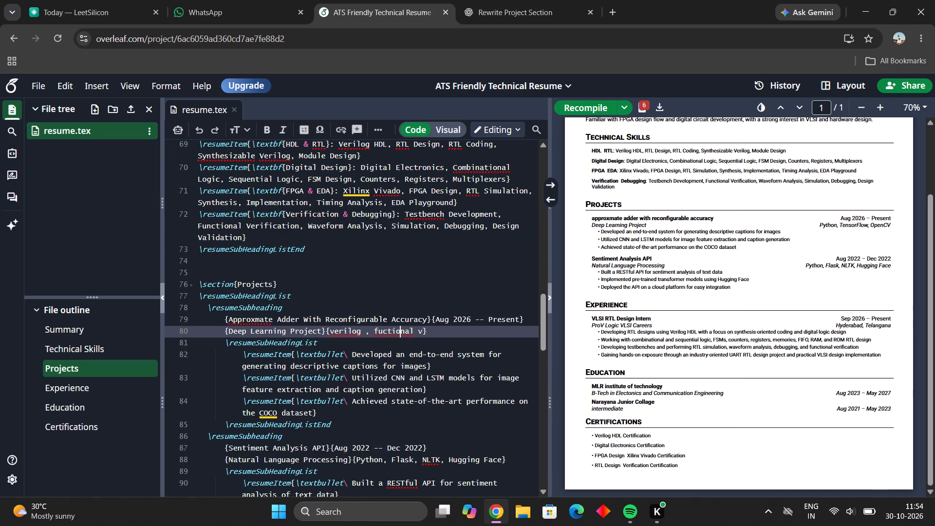
key(Left)
key(Left)
key(Left)
key(Left)
key(Left)
key(BackSpace)
key(shift+f)
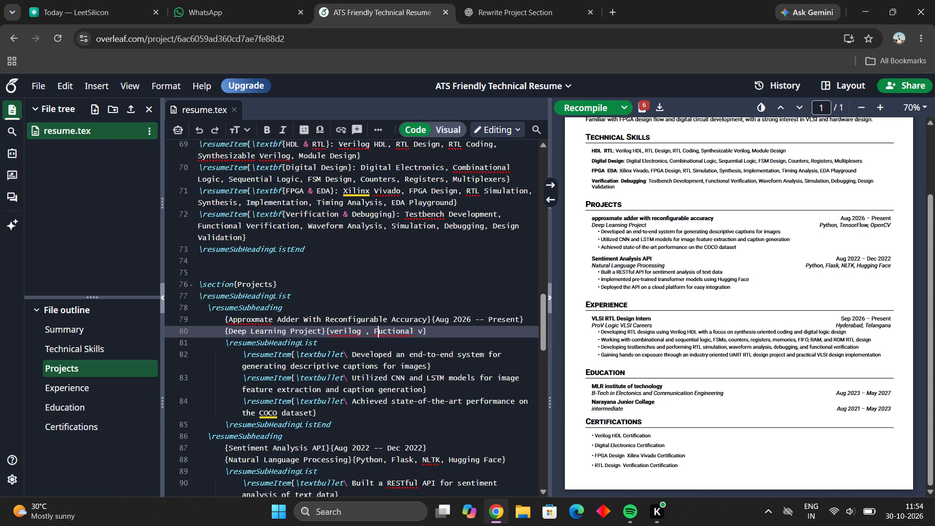
key(Left)
key(Left)
key(Left)
key(Left)
key(Left)
key(Left)
key(Left)
key(Left)
key(Left)
key(Left)
key(BackSpace)
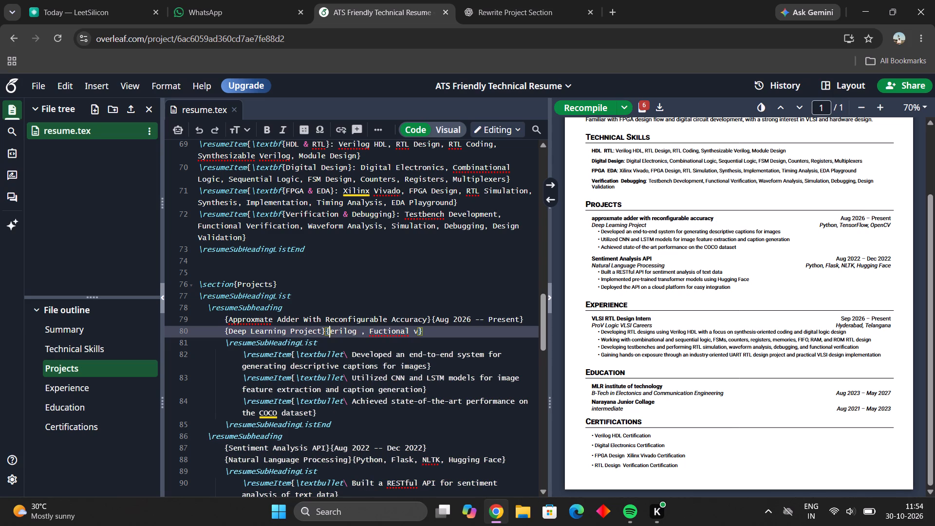
key(shift+v)
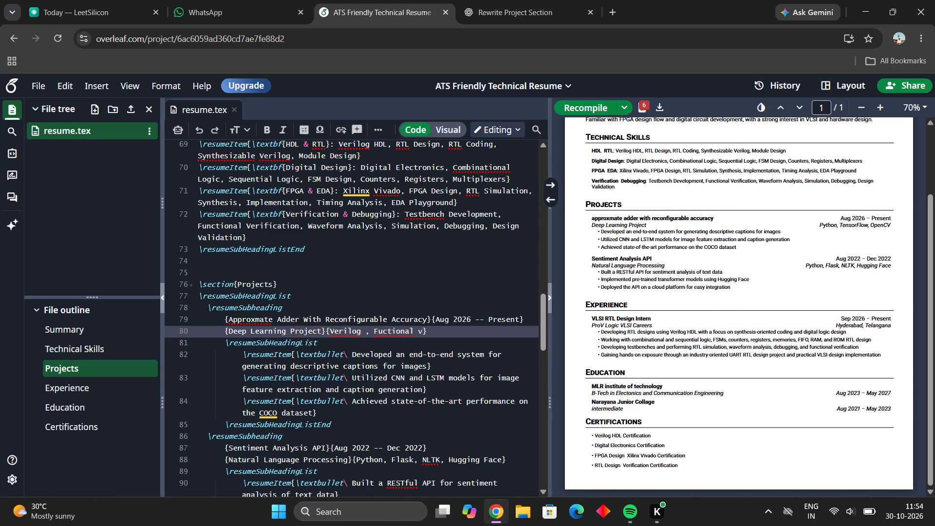
Insert the missing "n" in the tools entry so the word reads "Functional".
key(Right)
key(Right)
key(Right)
key(Right)
key(Right)
key(Right)
key(Right)
key(Right)
key(Right)
key(Right)
key(Right)
key(n)
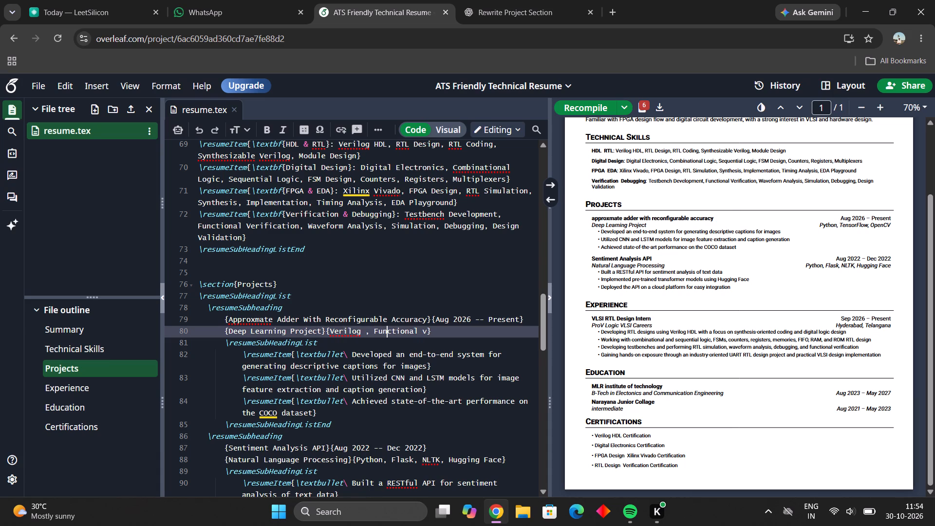
Complete the first project's tools entry as "Verilog , FunctionalVerification", with no comma at the end.
key(Right)
key(Right)
key(Right)
key(Right)
key(Right)
key(Right)
key(Right)
key(Right)
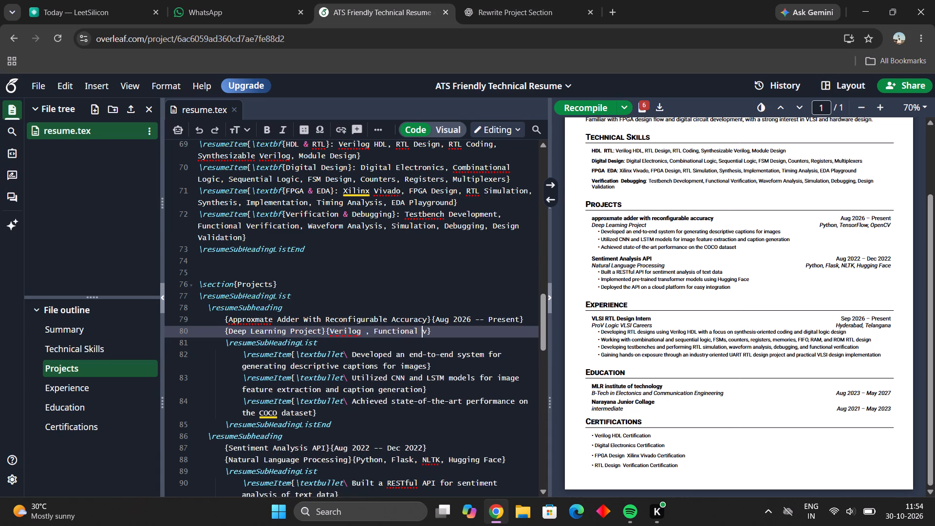
key(Right)
key(BackSpace)
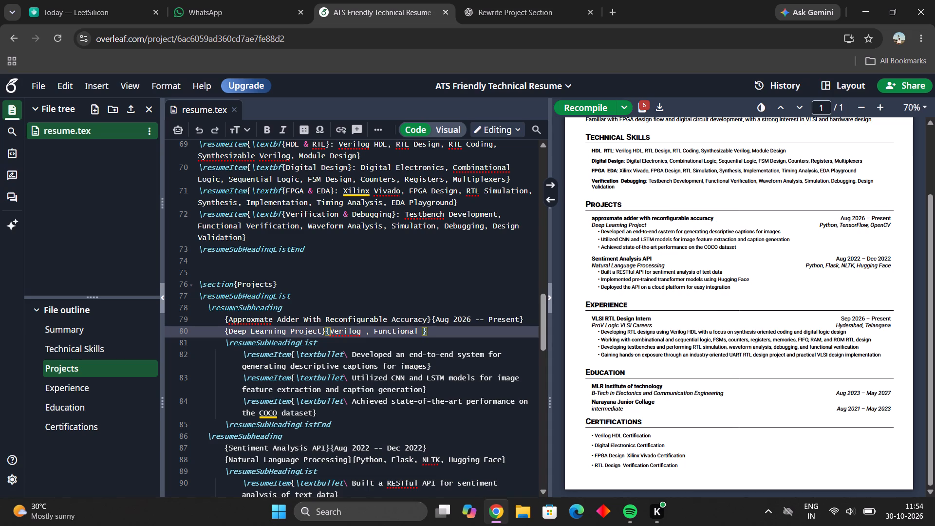
key(BackSpace)
text(Ver)
key(i)
text(fication)
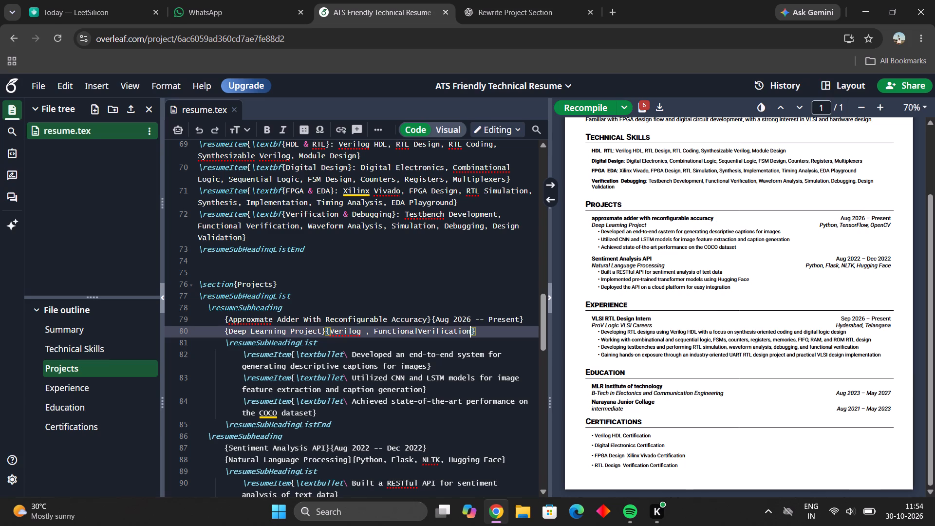
key(space)
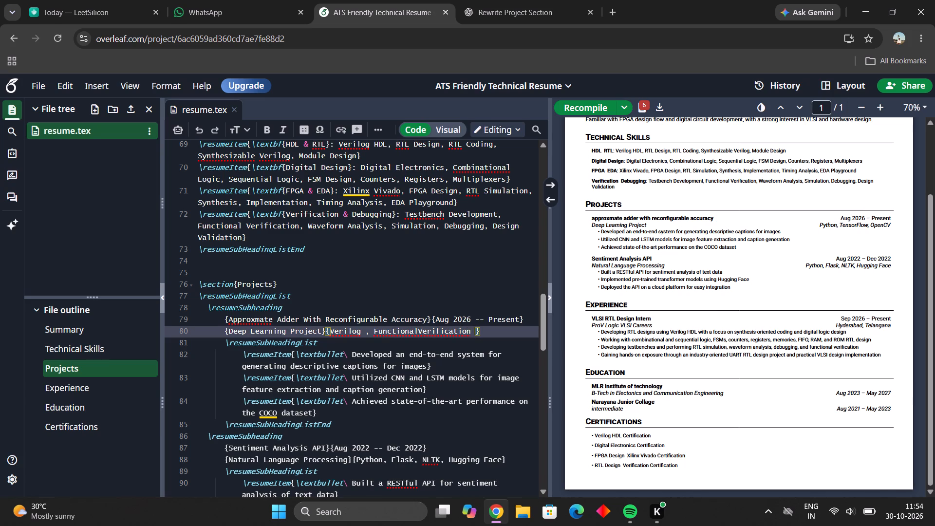
key(comma)
key(Left)
key(Left)
key(Left)
key(Right)
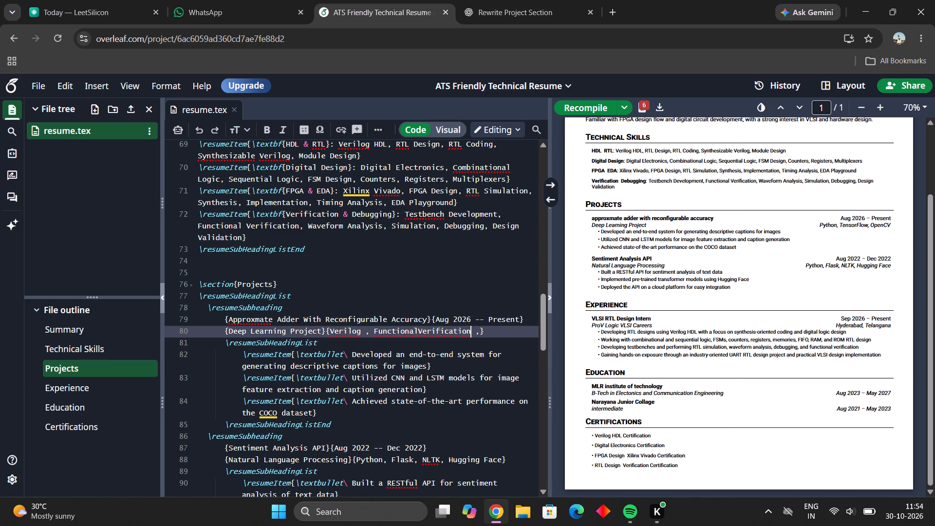
key(Right)
key(Right)
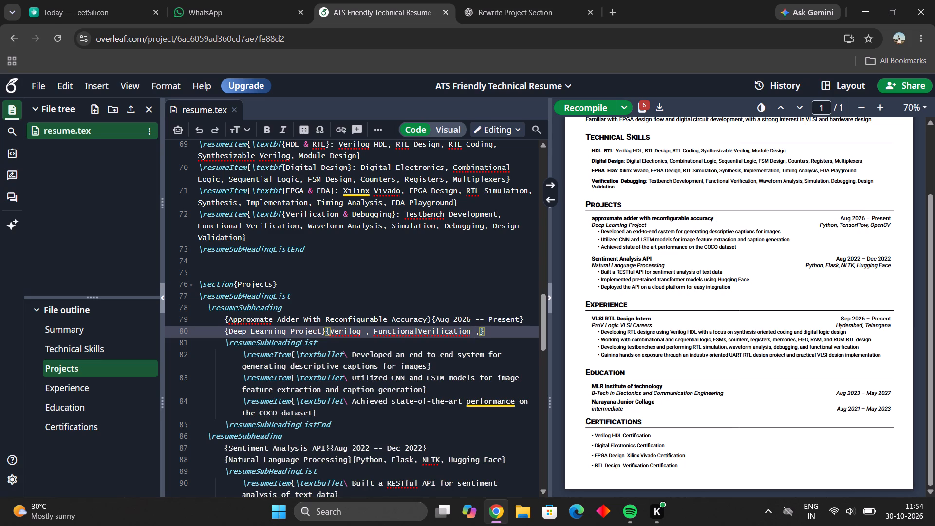
key(BackSpace)
click(602, 105)
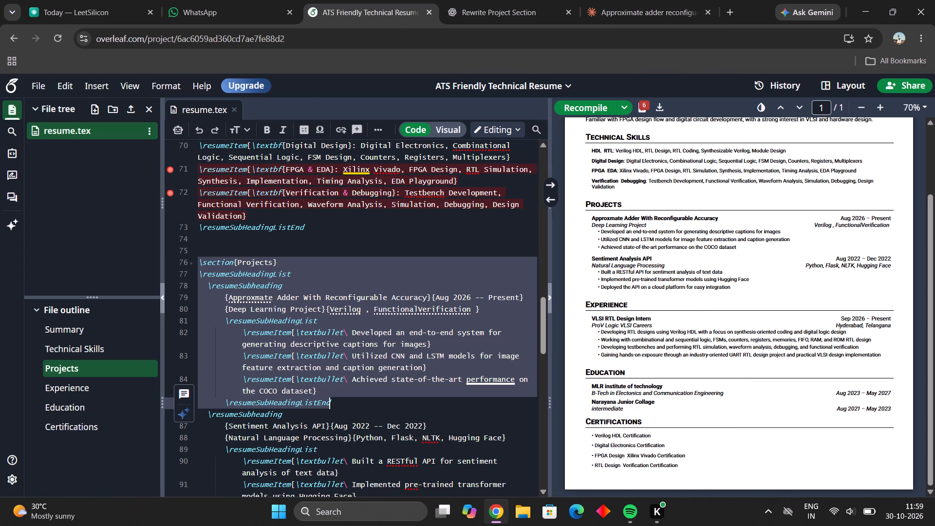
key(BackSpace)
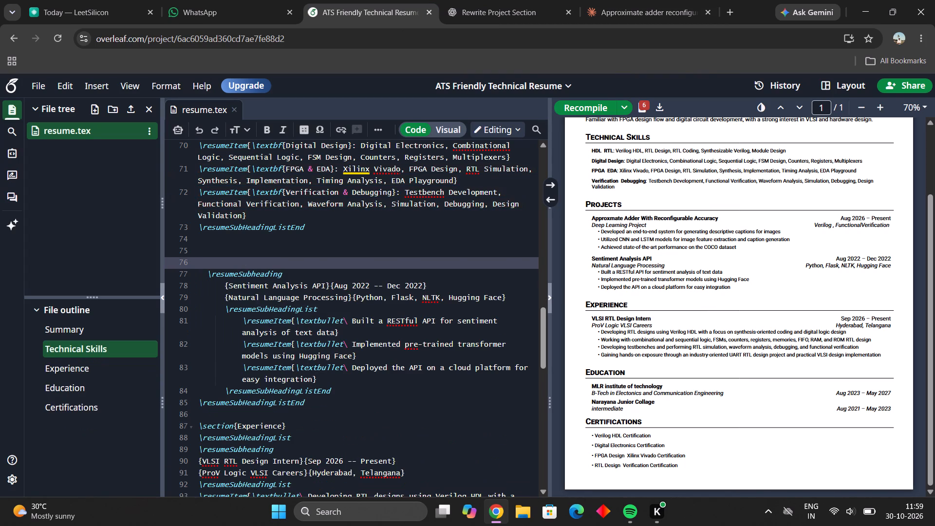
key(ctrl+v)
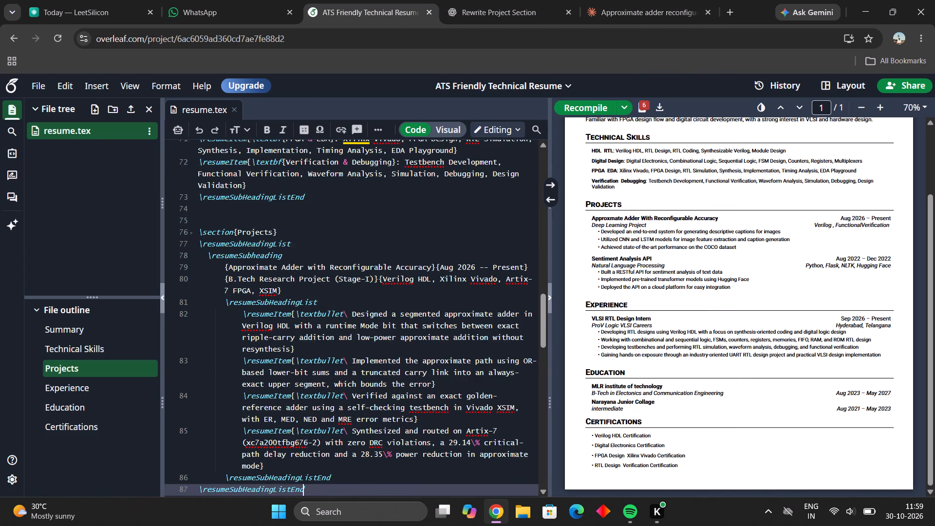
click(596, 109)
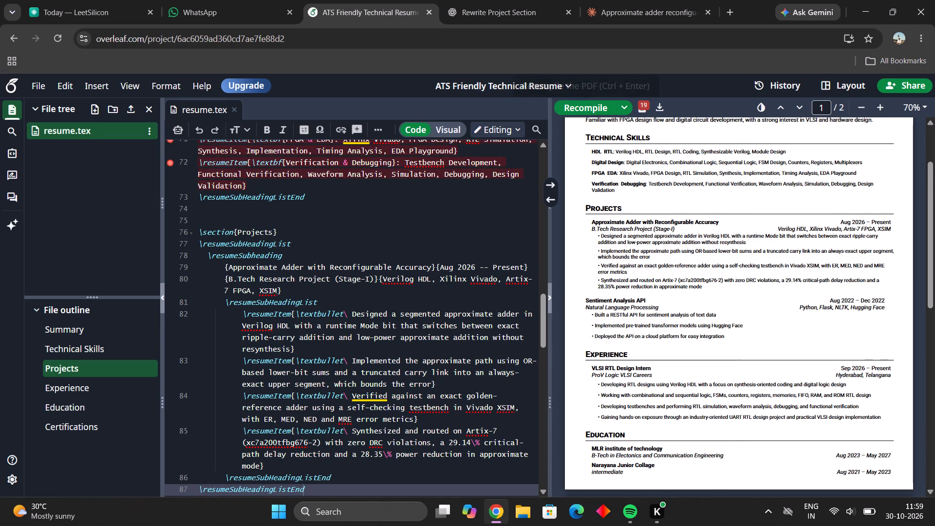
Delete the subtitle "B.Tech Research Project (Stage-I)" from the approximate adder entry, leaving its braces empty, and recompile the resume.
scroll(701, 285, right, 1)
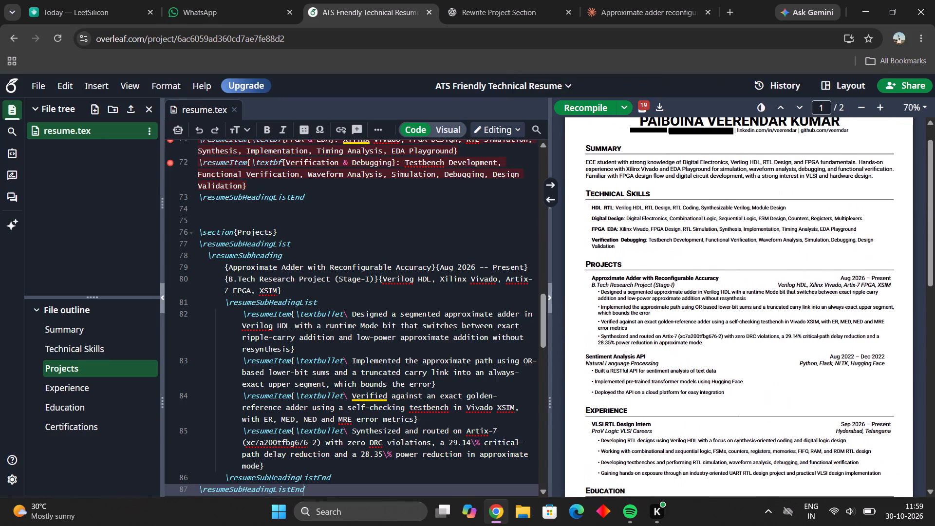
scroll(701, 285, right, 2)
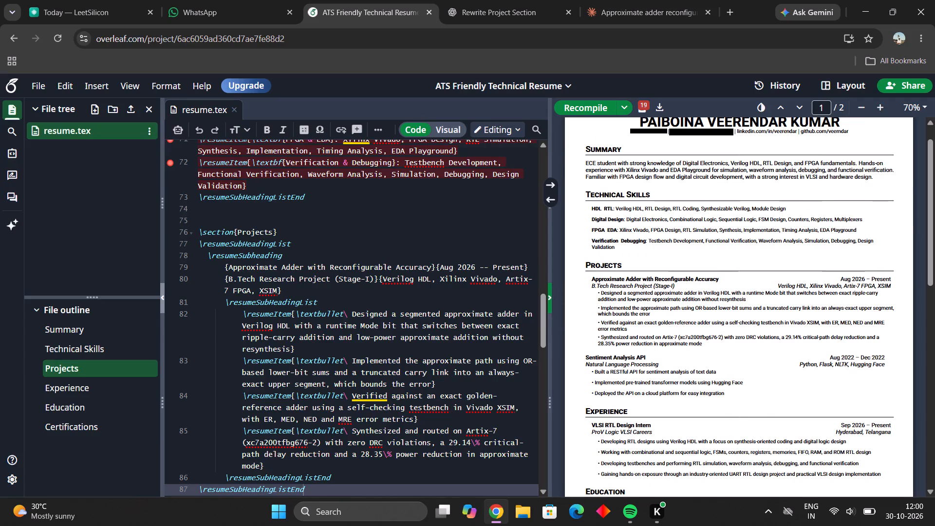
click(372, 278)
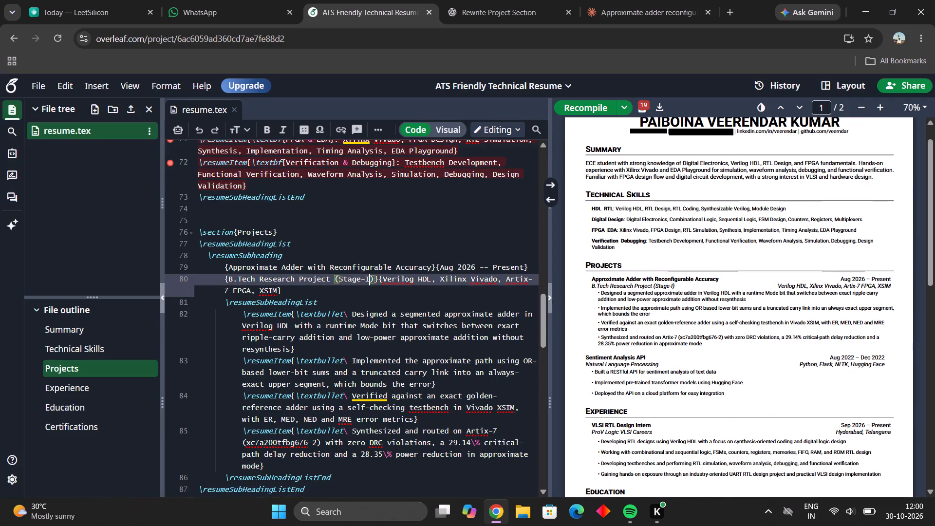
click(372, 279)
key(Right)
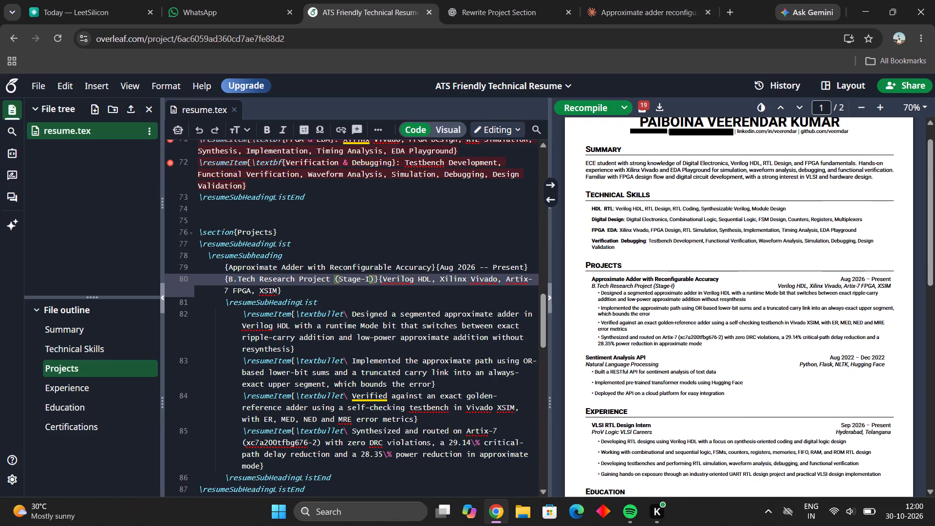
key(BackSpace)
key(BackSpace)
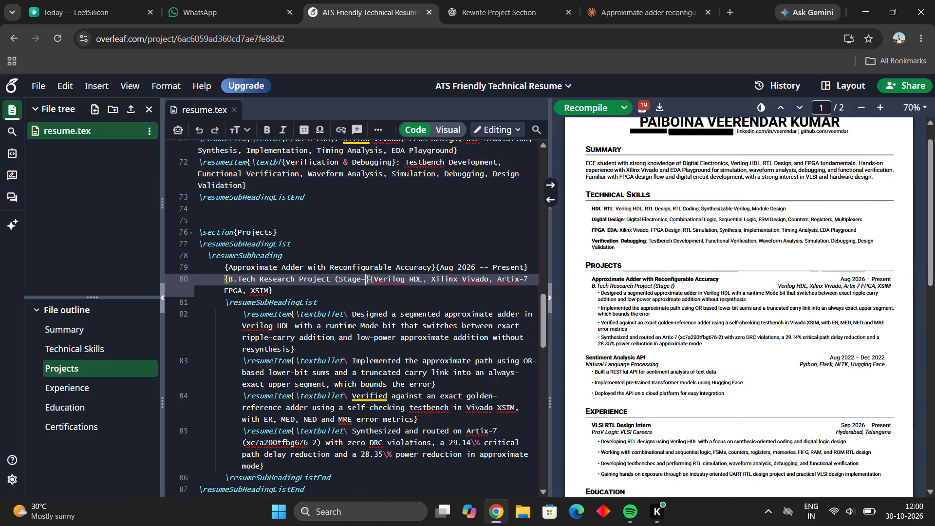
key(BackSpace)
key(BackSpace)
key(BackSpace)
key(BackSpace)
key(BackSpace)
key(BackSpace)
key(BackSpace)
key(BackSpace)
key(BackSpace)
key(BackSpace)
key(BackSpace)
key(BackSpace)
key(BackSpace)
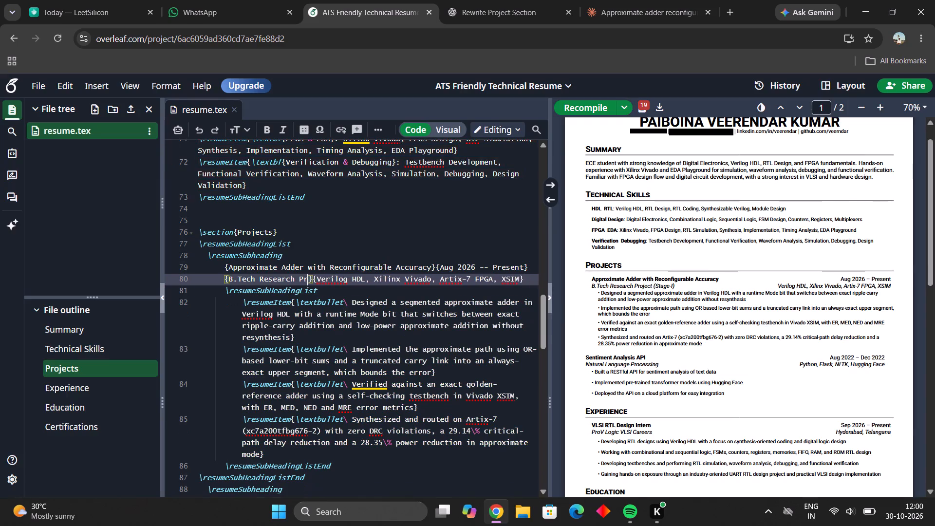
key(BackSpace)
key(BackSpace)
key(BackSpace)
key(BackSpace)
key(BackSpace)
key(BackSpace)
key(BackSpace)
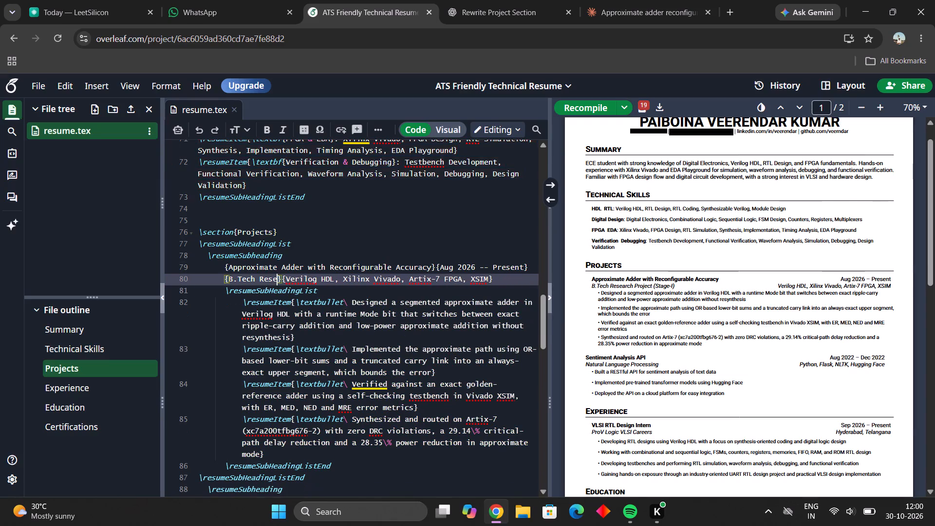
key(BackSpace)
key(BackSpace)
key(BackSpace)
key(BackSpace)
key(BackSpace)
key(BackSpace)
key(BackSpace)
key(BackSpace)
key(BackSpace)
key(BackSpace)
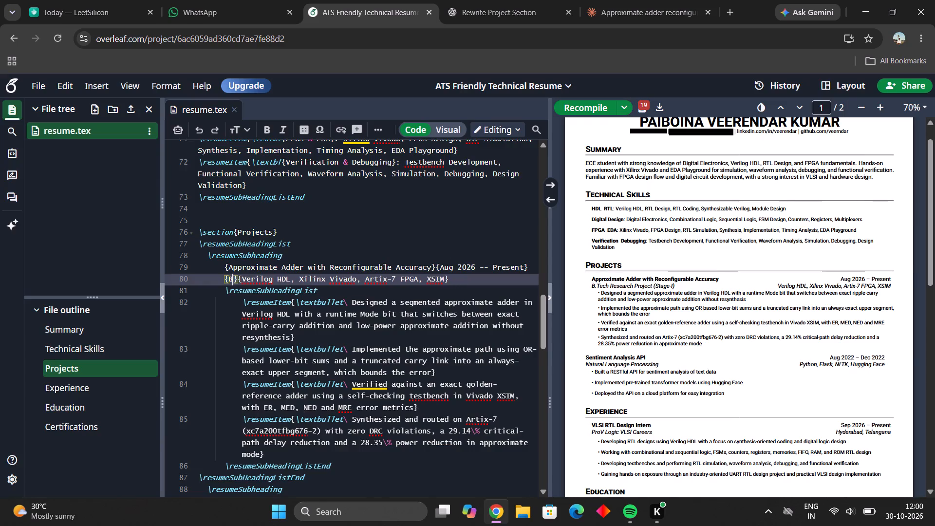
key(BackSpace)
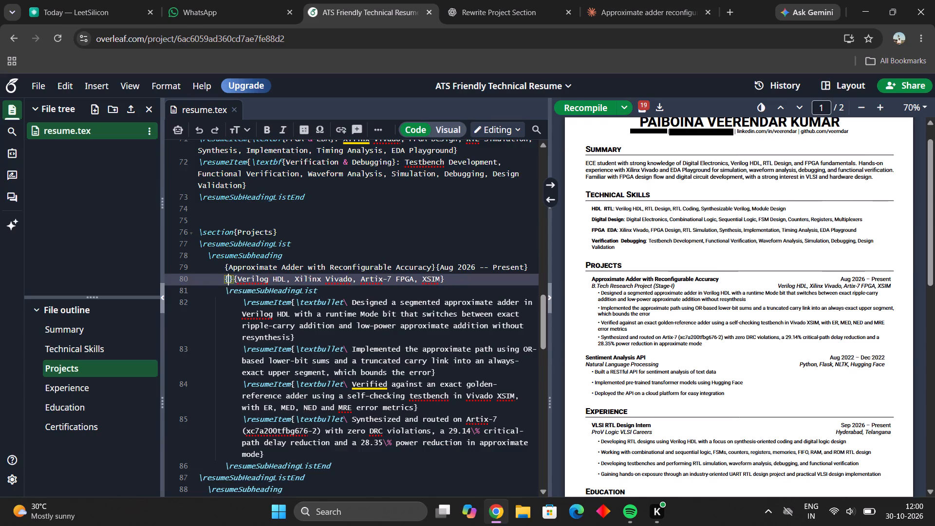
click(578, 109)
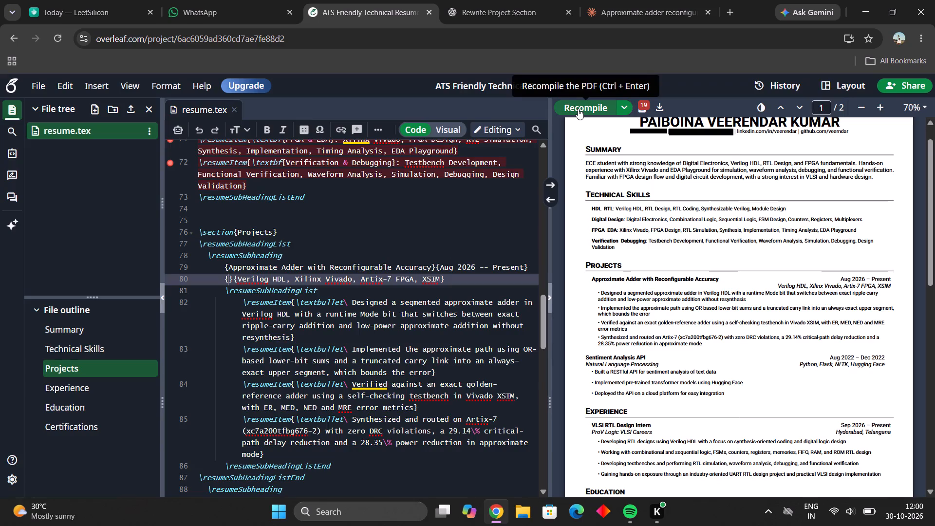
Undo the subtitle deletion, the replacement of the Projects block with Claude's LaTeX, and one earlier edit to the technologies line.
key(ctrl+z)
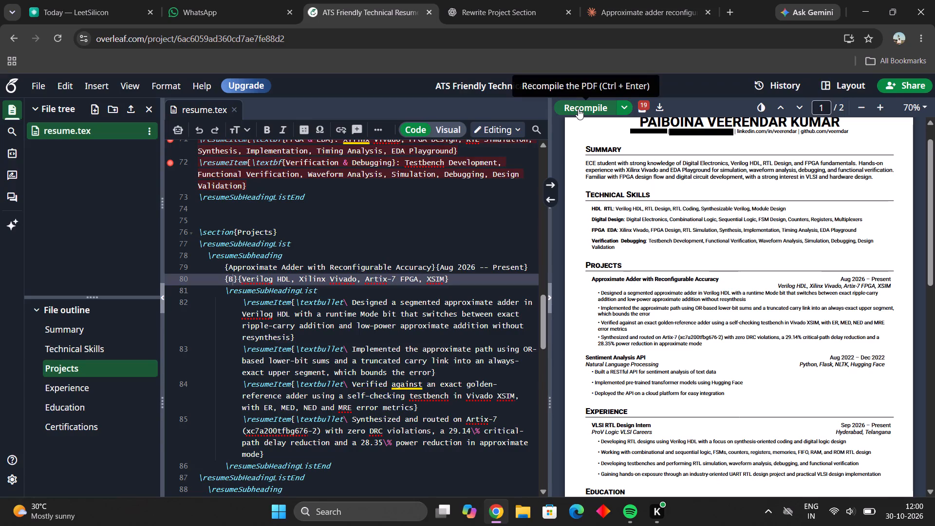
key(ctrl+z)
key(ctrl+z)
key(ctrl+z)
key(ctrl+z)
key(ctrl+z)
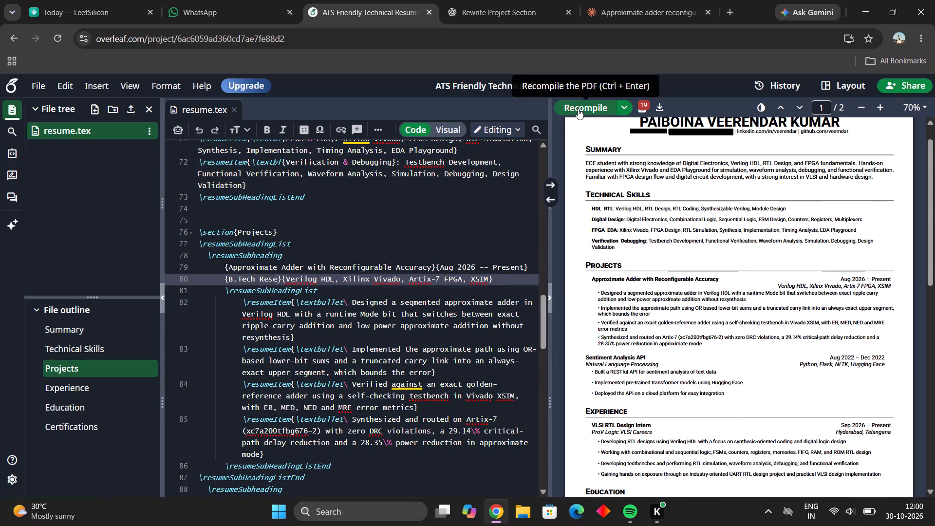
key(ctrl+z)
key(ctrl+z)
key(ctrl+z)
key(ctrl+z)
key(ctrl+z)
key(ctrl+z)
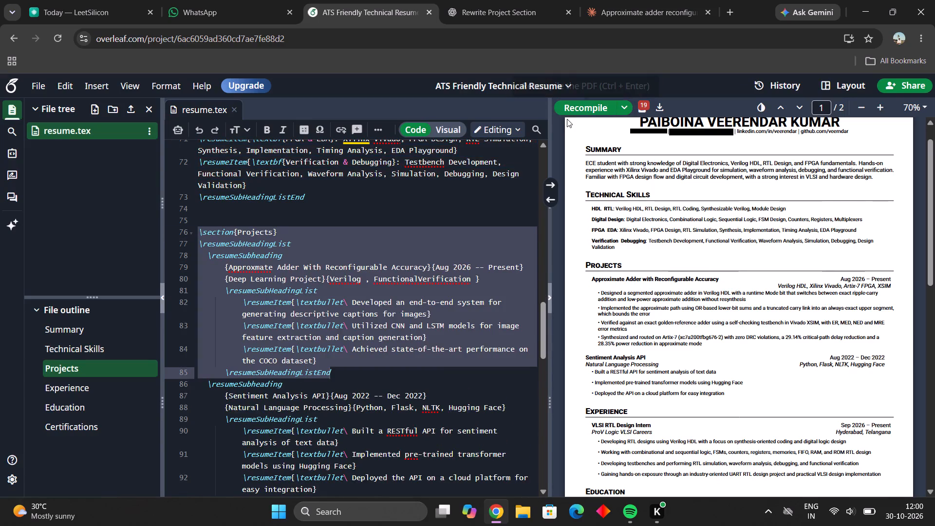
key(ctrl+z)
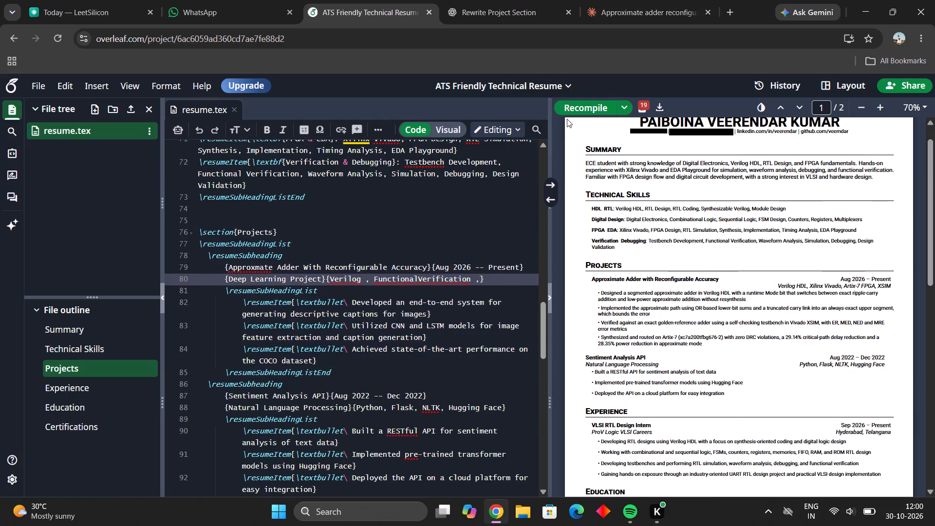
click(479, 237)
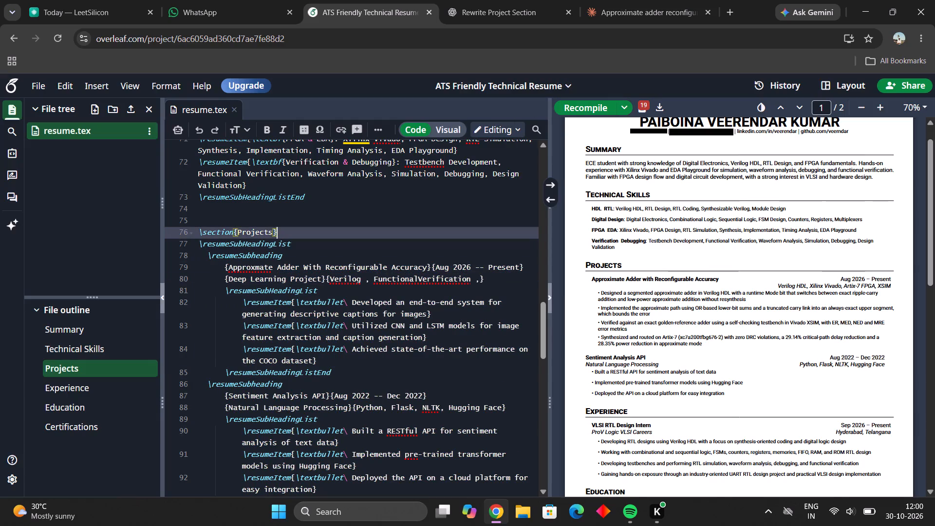
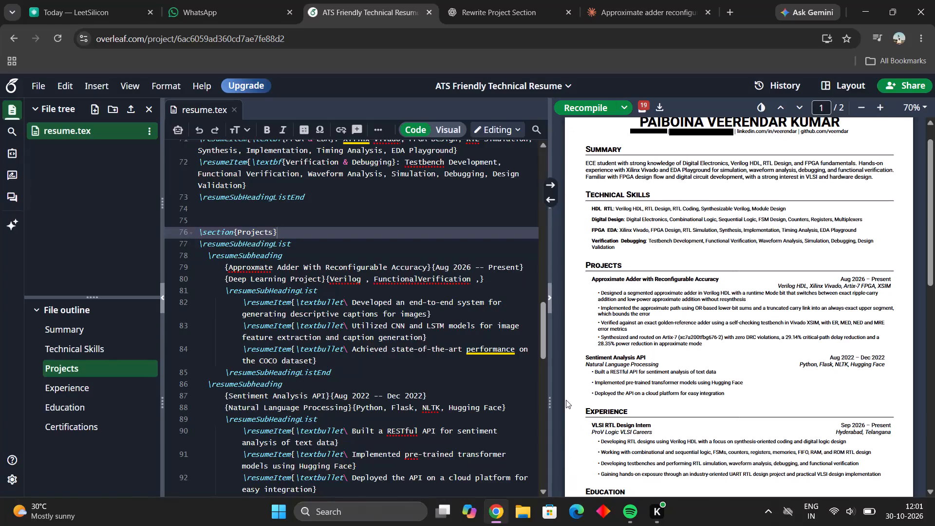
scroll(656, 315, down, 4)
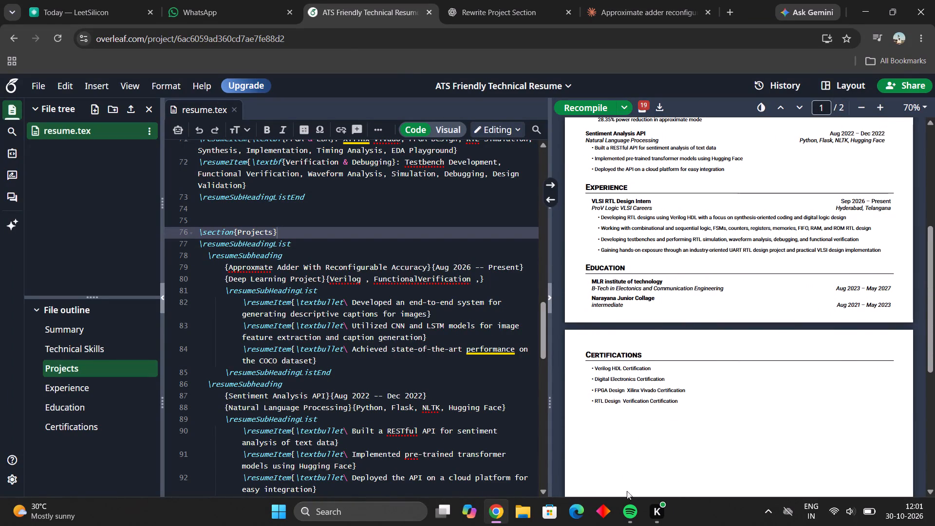
Switch to Spotify, play "One Of The Girls" from the Vibeee playlist, and minimise the player.
click(625, 455)
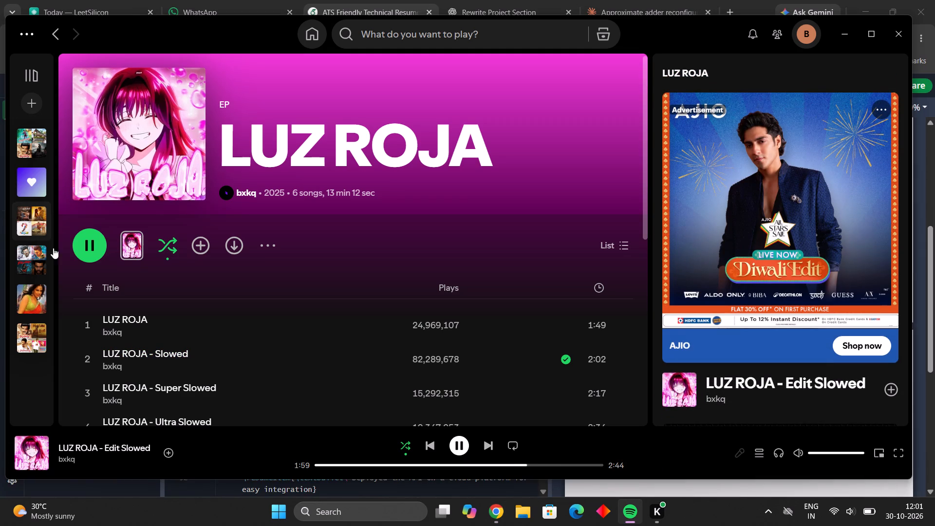
click(14, 256)
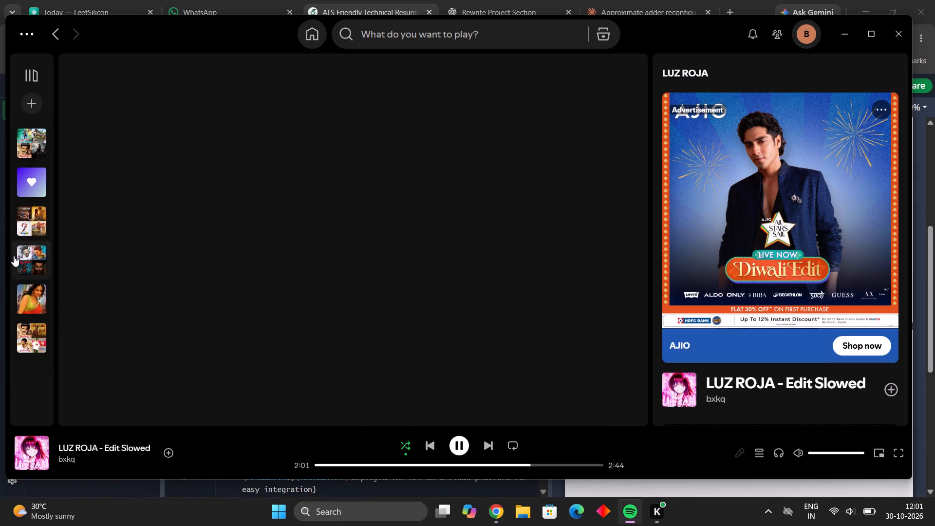
scroll(90, 365, down, 1)
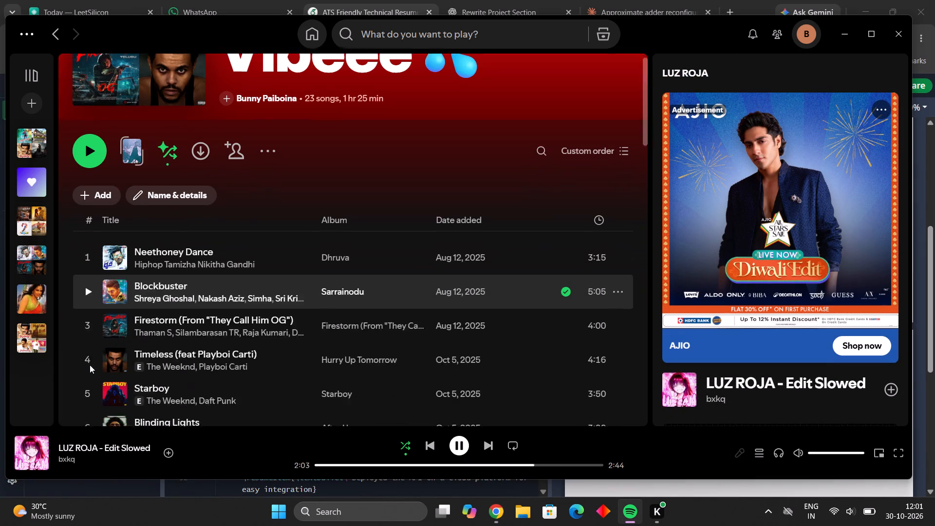
scroll(90, 365, down, 6)
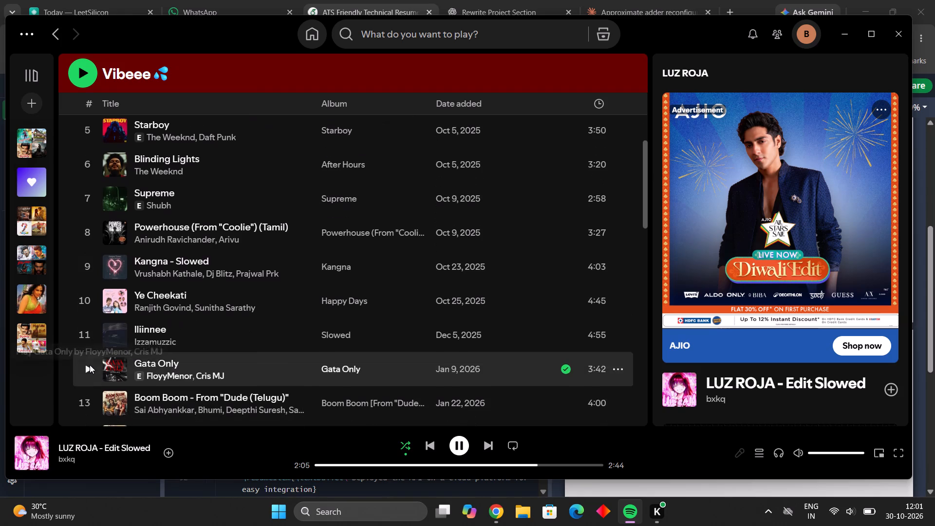
scroll(90, 365, down, 3)
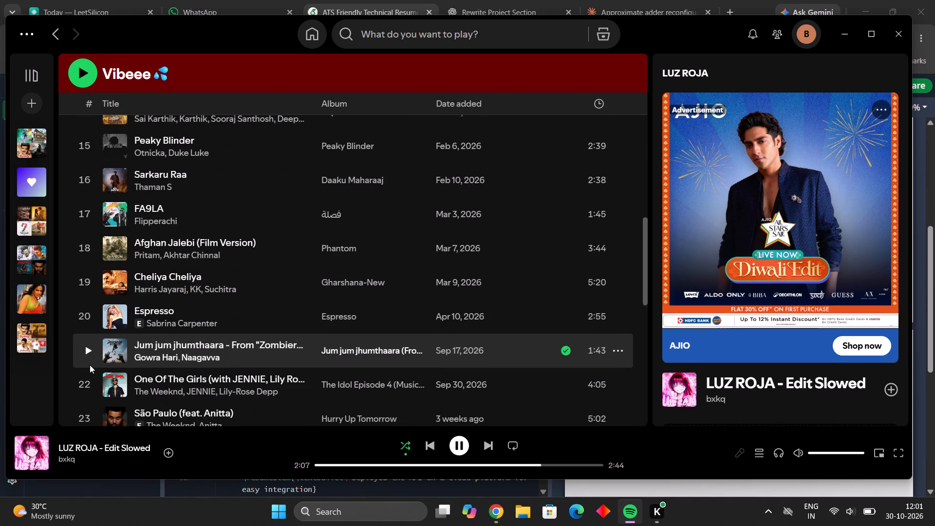
scroll(90, 365, down, 2)
click(92, 236)
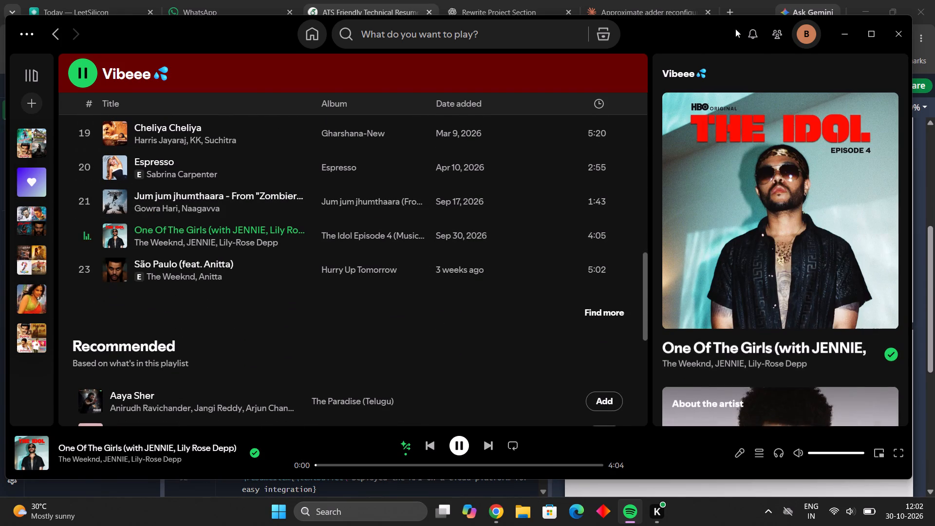
click(843, 34)
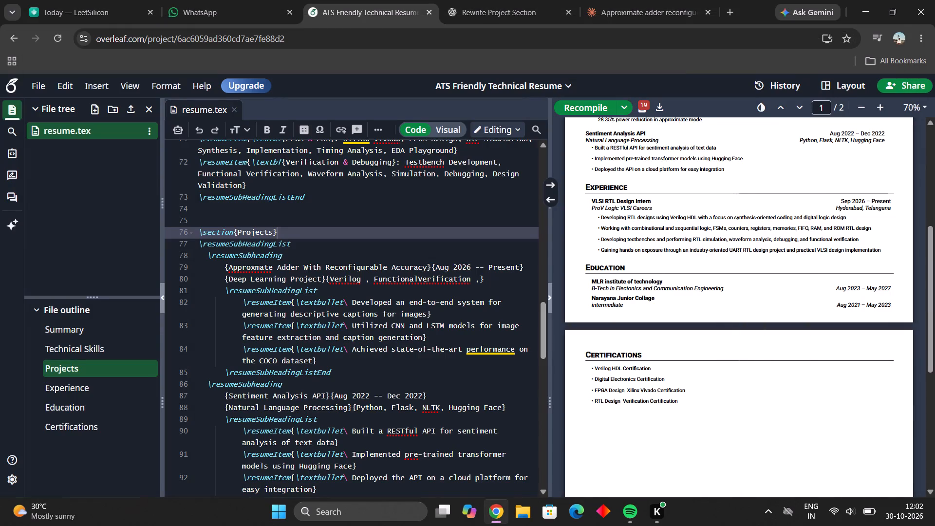
Insert the missing "e" after the "r" in the GitHub link's display text in the resume header and recompile.
scroll(599, 238, up, 6)
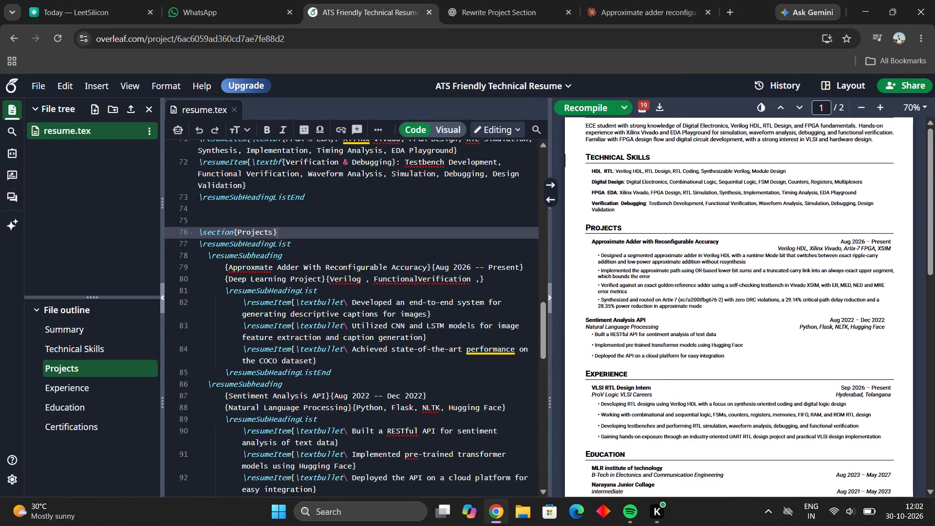
scroll(437, 153, up, 8)
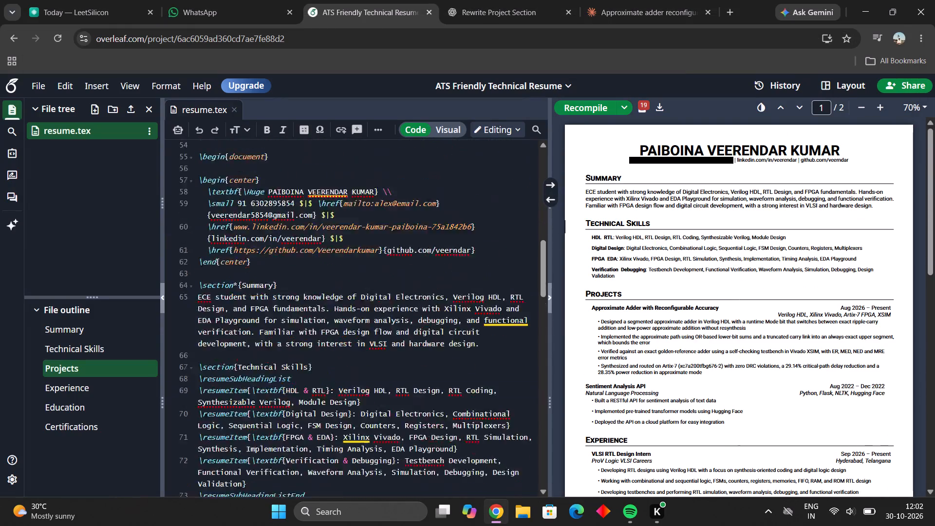
scroll(437, 153, up, 1)
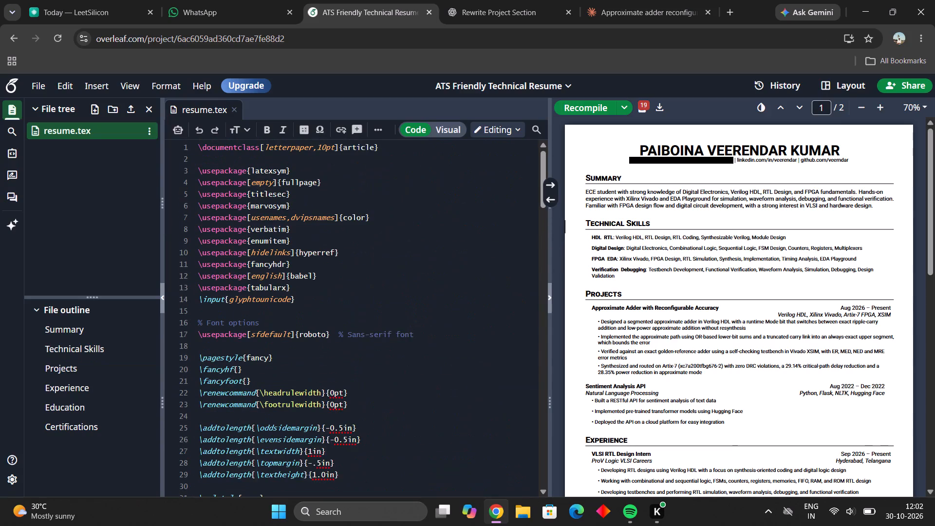
scroll(396, 306, down, 2)
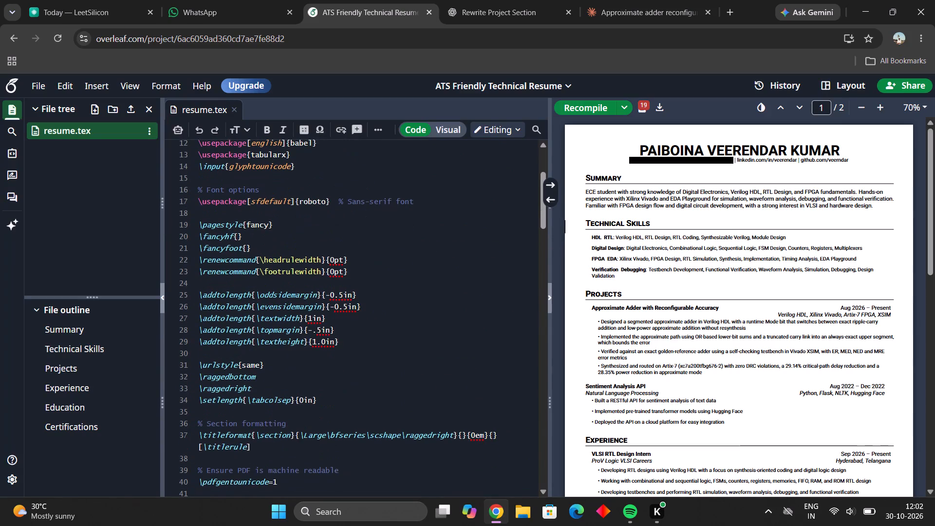
scroll(396, 306, down, 4)
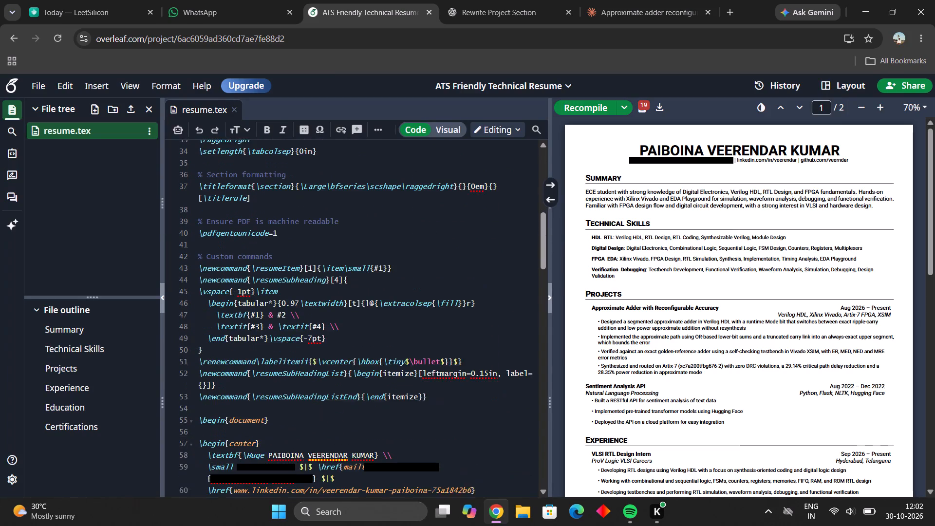
scroll(396, 306, down, 5)
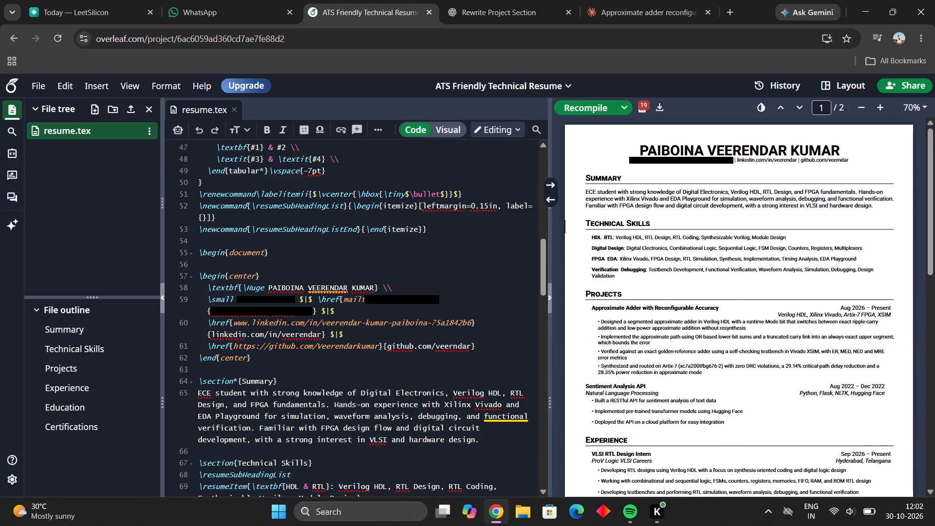
scroll(346, 334, down, 1)
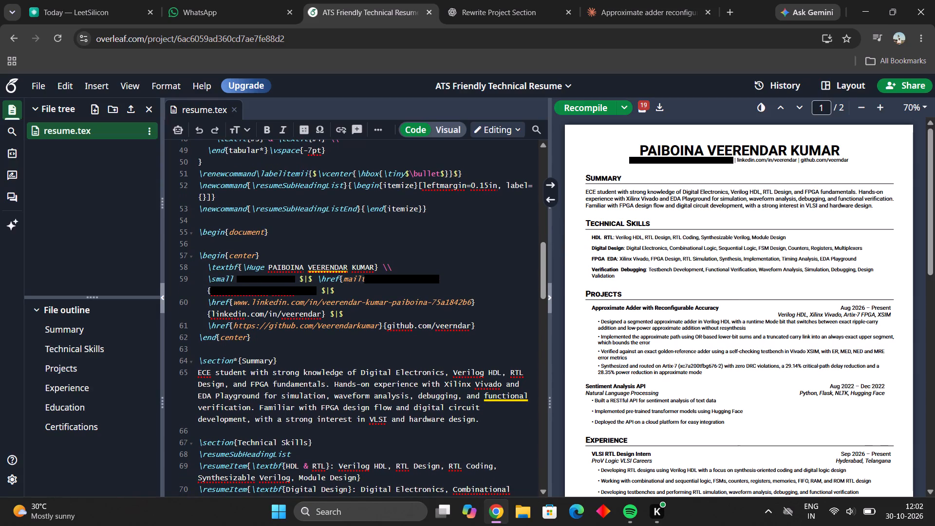
click(451, 327)
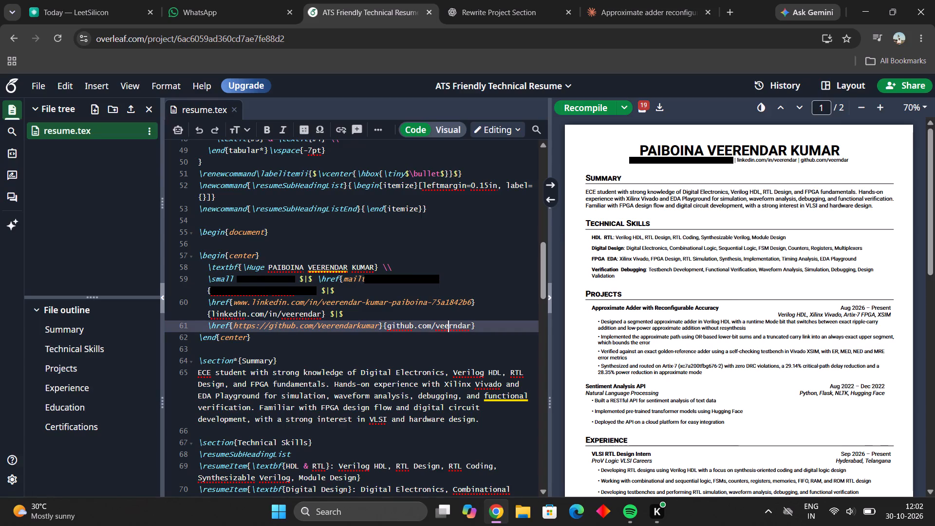
key(Right)
key(e)
click(566, 111)
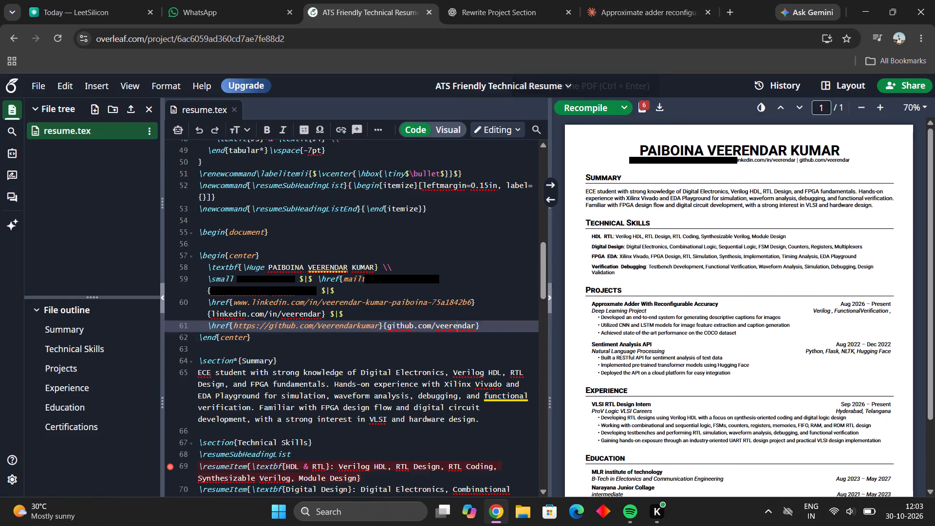
Review the LaTeX source from the Summary through Certifications and the recompiled resume preview.
scroll(507, 303, down, 1)
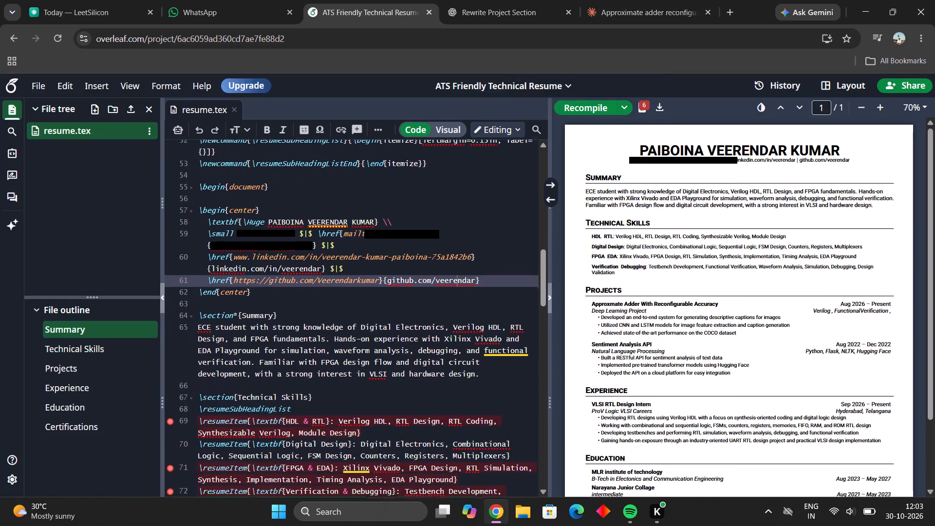
scroll(507, 303, down, 2)
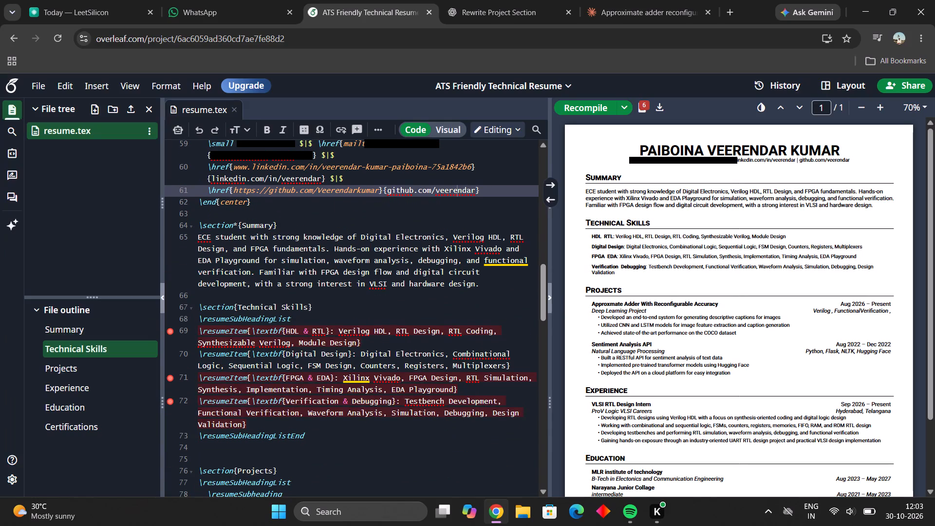
scroll(393, 337, down, 3)
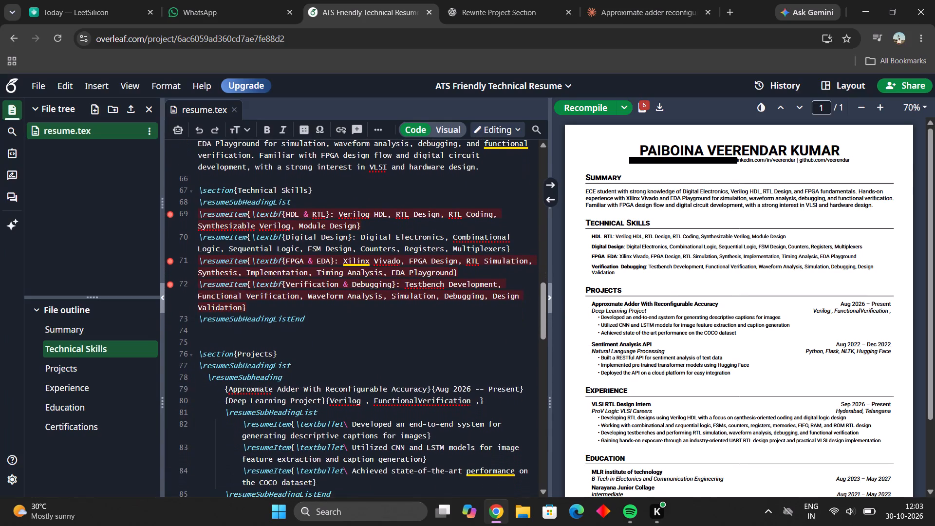
scroll(393, 337, down, 6)
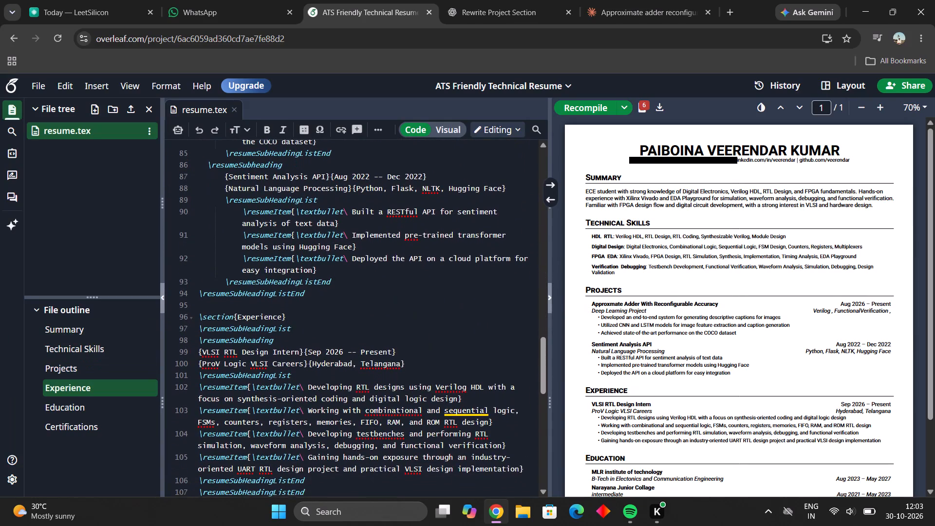
scroll(393, 337, down, 2)
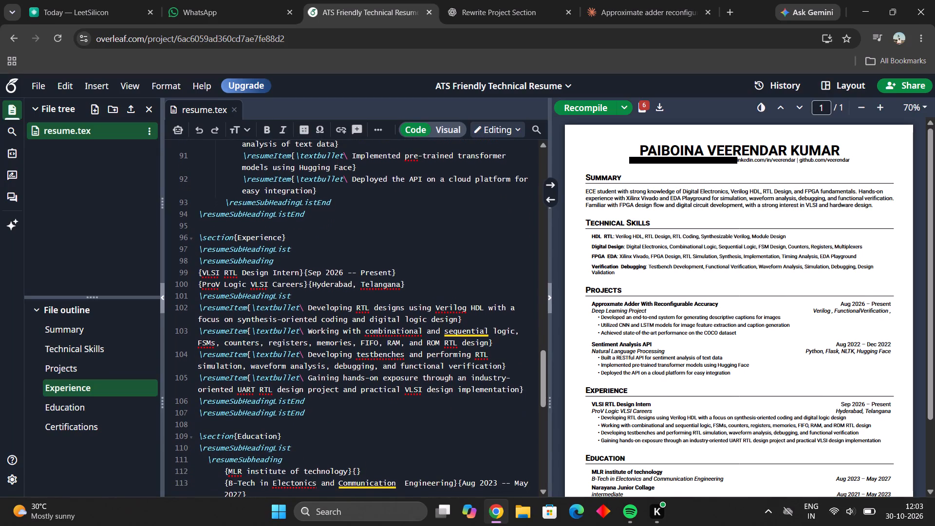
scroll(625, 367, down, 3)
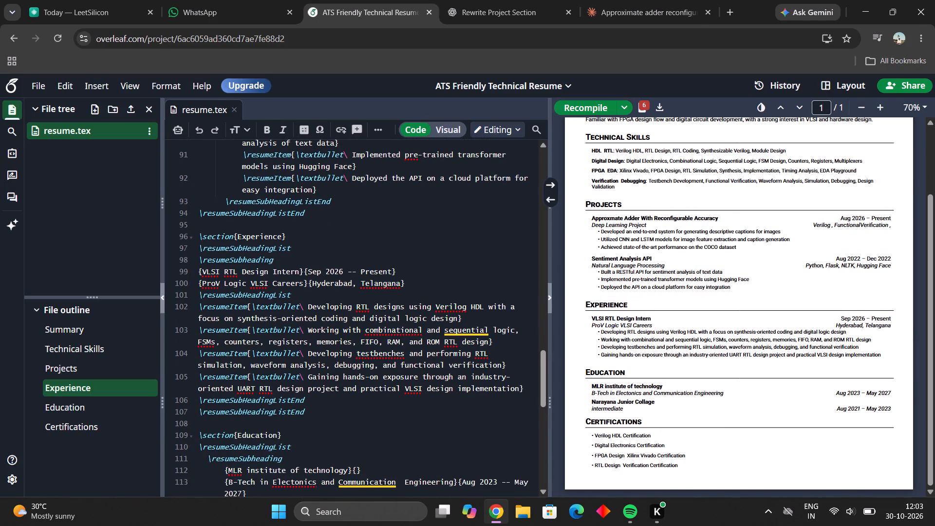
scroll(488, 400, down, 3)
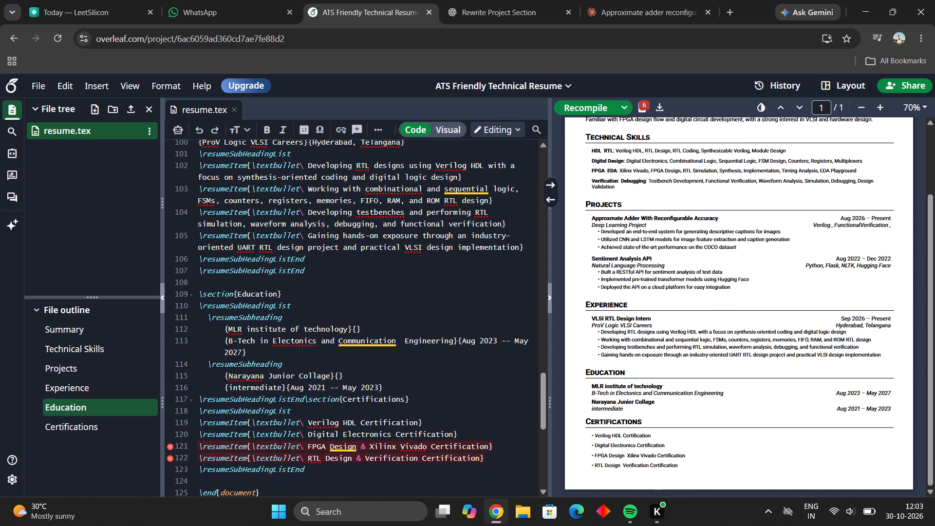
scroll(488, 400, down, 2)
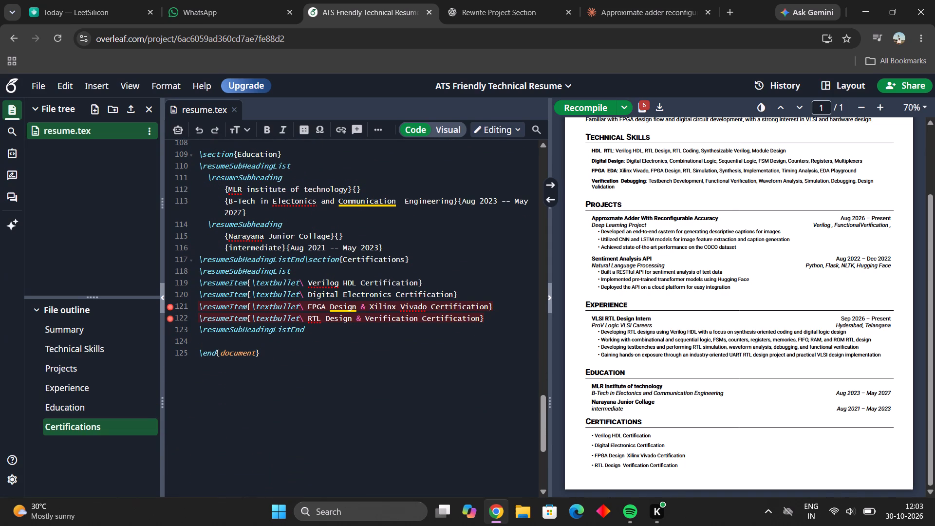
scroll(488, 400, down, 1)
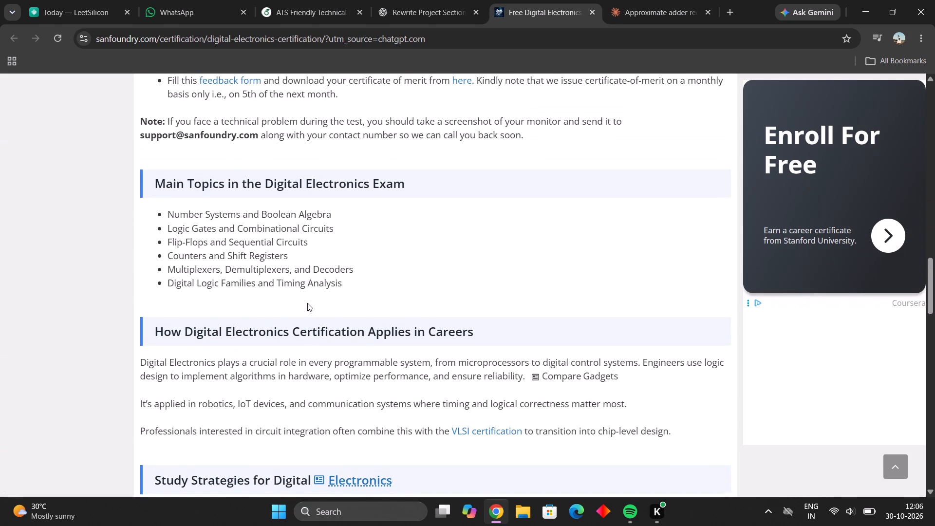
scroll(307, 303, up, 6)
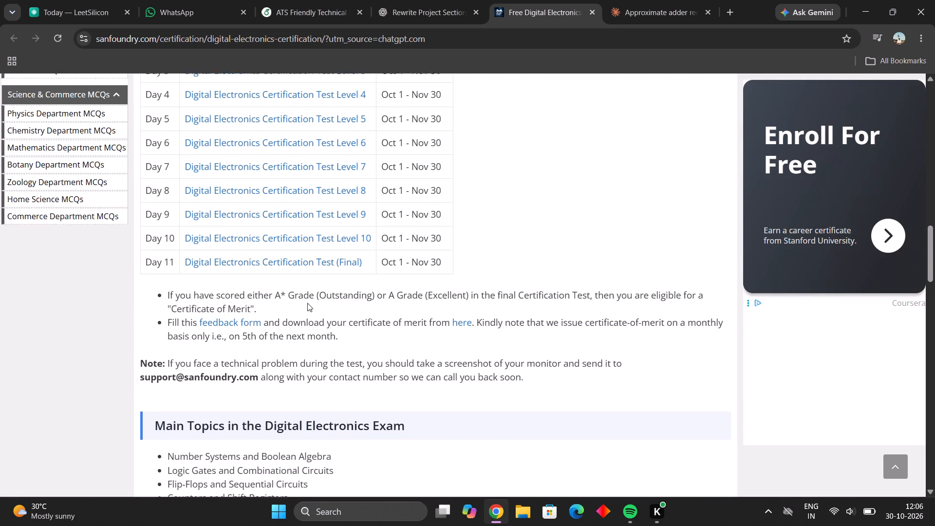
scroll(307, 303, up, 3)
scroll(307, 303, down, 1)
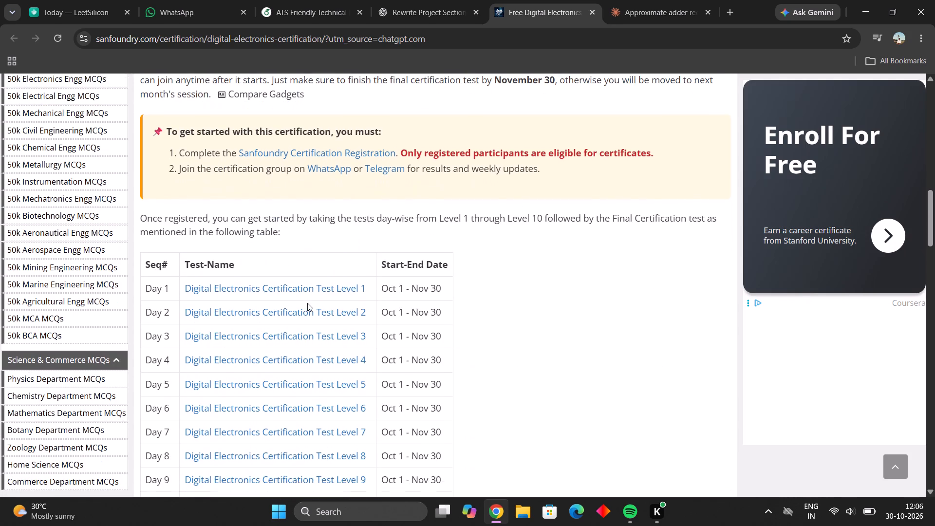
scroll(307, 303, down, 3)
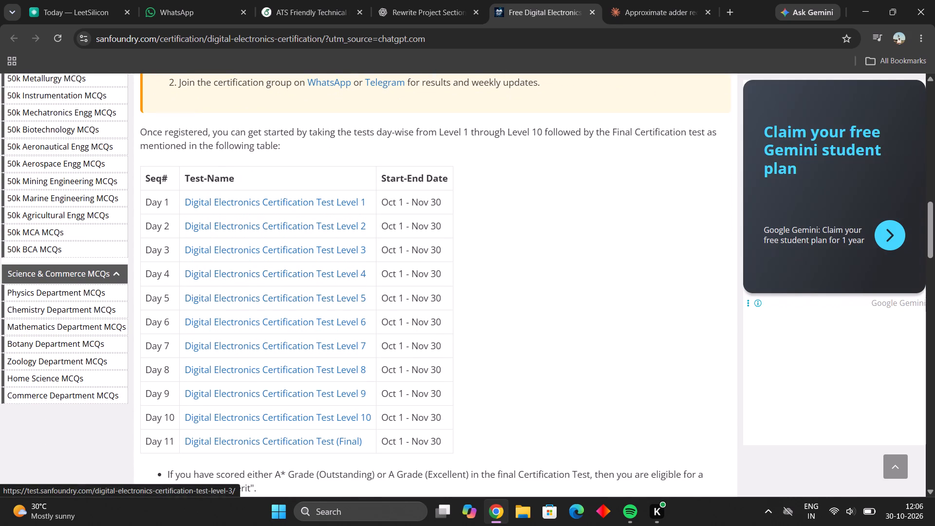
scroll(351, 303, down, 4)
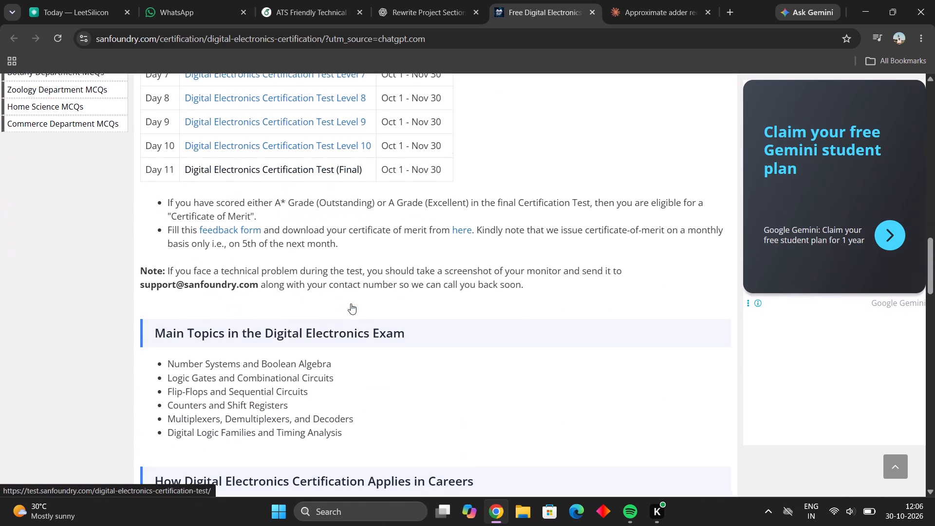